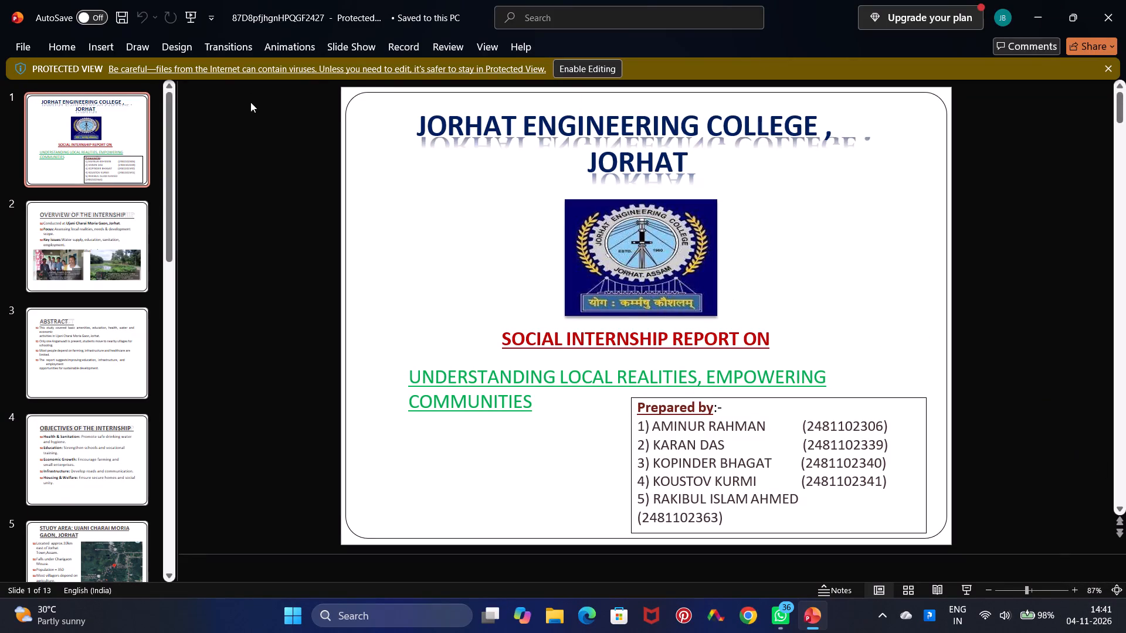
Enable editing of the protected internship report presentation.
{"action": "left_click", "coordinate": [96, 239]}
{"action": "left_click", "coordinate": [117, 131]}
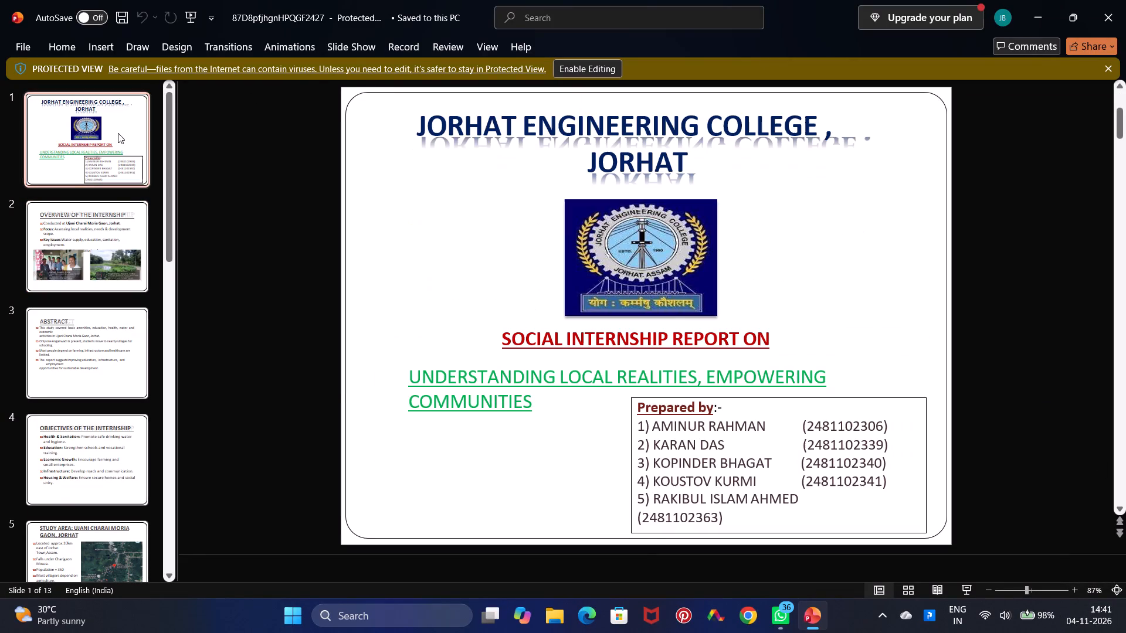
{"action": "left_click", "coordinate": [770, 427]}
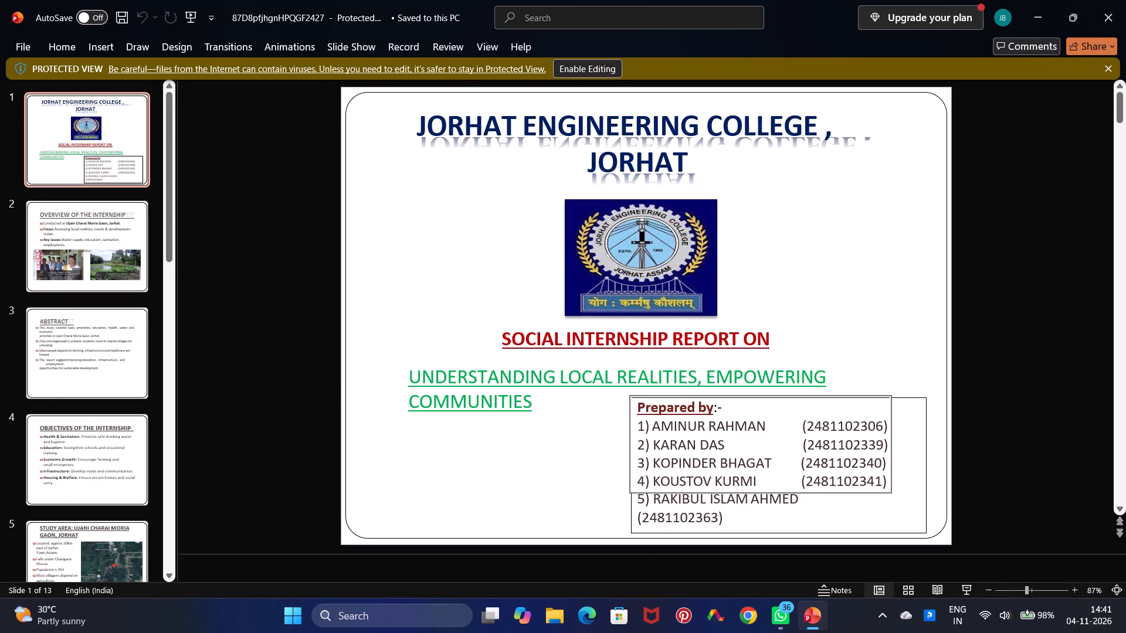
{"action": "left_click", "coordinate": [769, 427]}
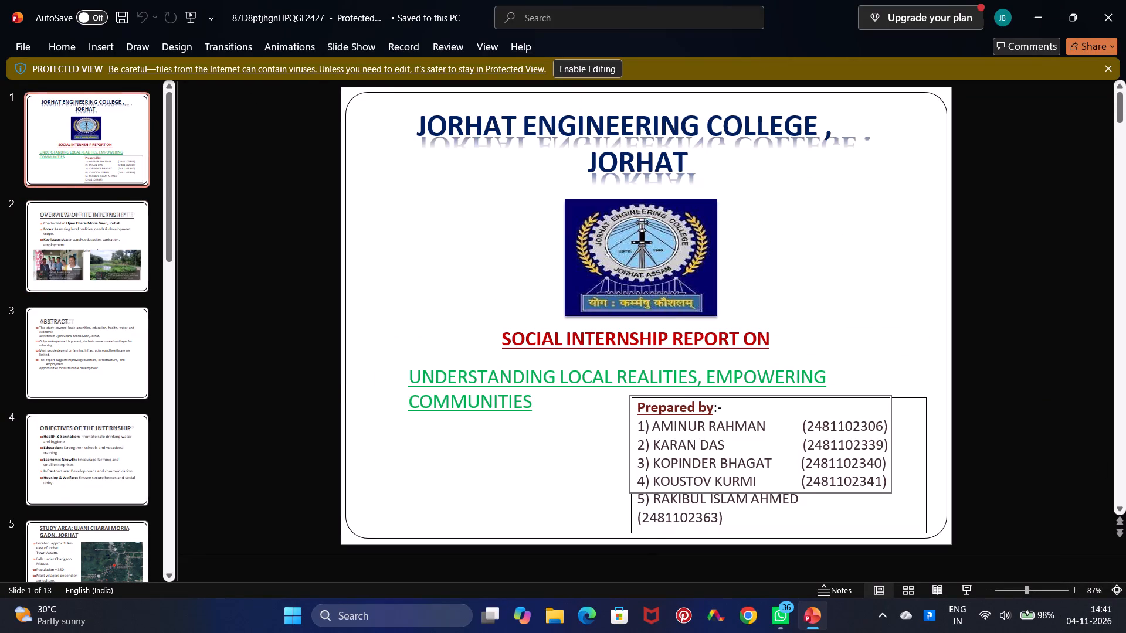
{"action": "left_click", "coordinate": [588, 67]}
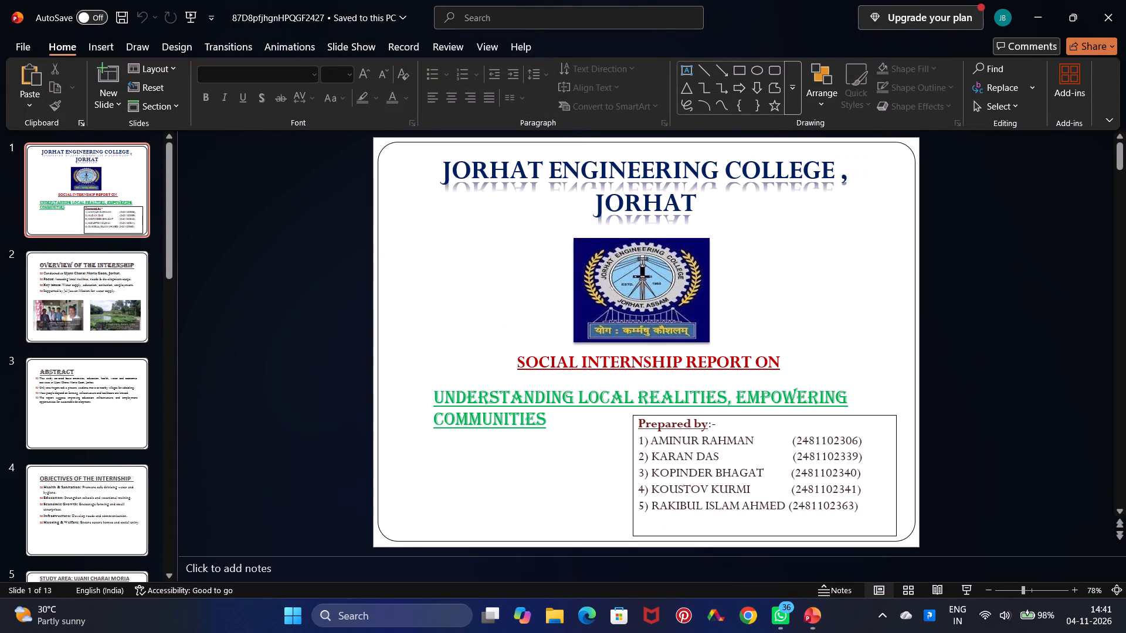
Delete the first student's name from the "Prepared by" list on the title slide, keeping the item number and roll number.
{"action": "left_click", "coordinate": [755, 443]}
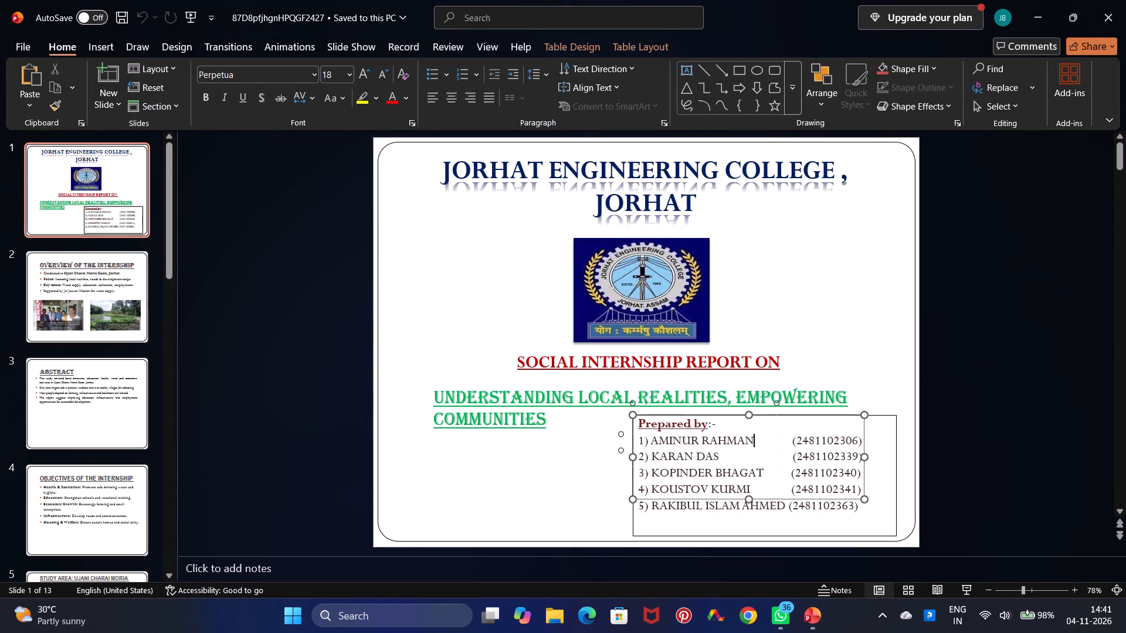
{"action": "key", "text": "BackSpace"}
{"action": "key", "text": "BackSpace"}
{"action": "key", "text": "BackSpace"}
{"action": "key", "text": "BackSpace"}
{"action": "key", "text": "BackSpace"}
{"action": "key", "text": "BackSpace"}
{"action": "key", "text": "BackSpace"}
{"action": "key", "text": "BackSpace"}
{"action": "key", "text": "BackSpace"}
{"action": "key", "text": "BackSpace"}
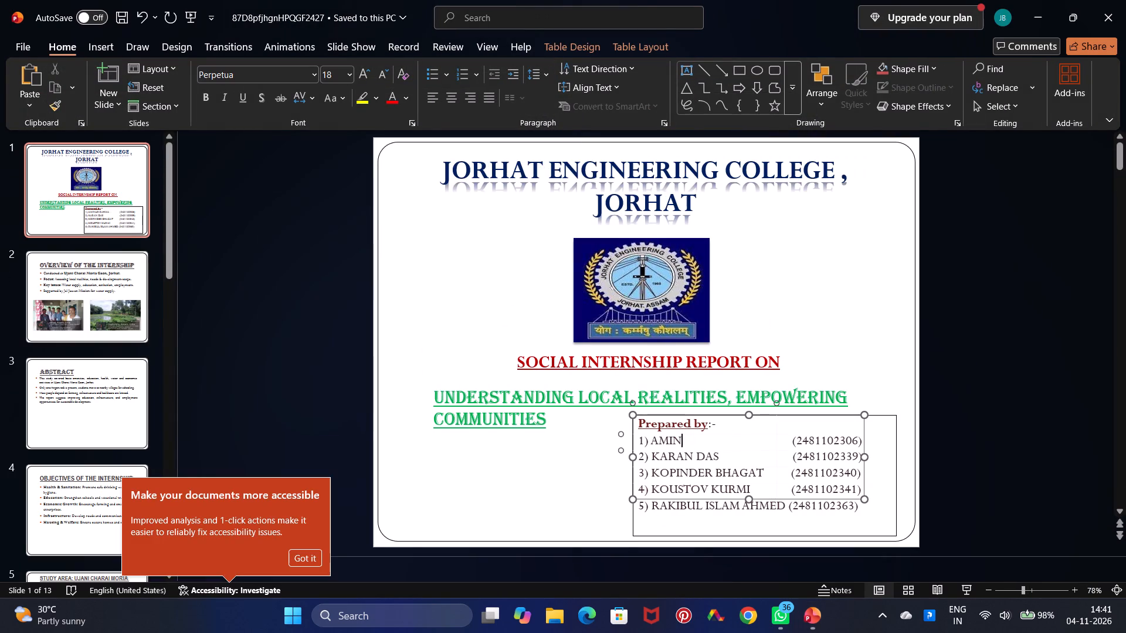
{"action": "key", "text": "BackSpace"}
{"action": "key", "text": "BackSpace"}
{"action": "key", "text": "BackSpace"}
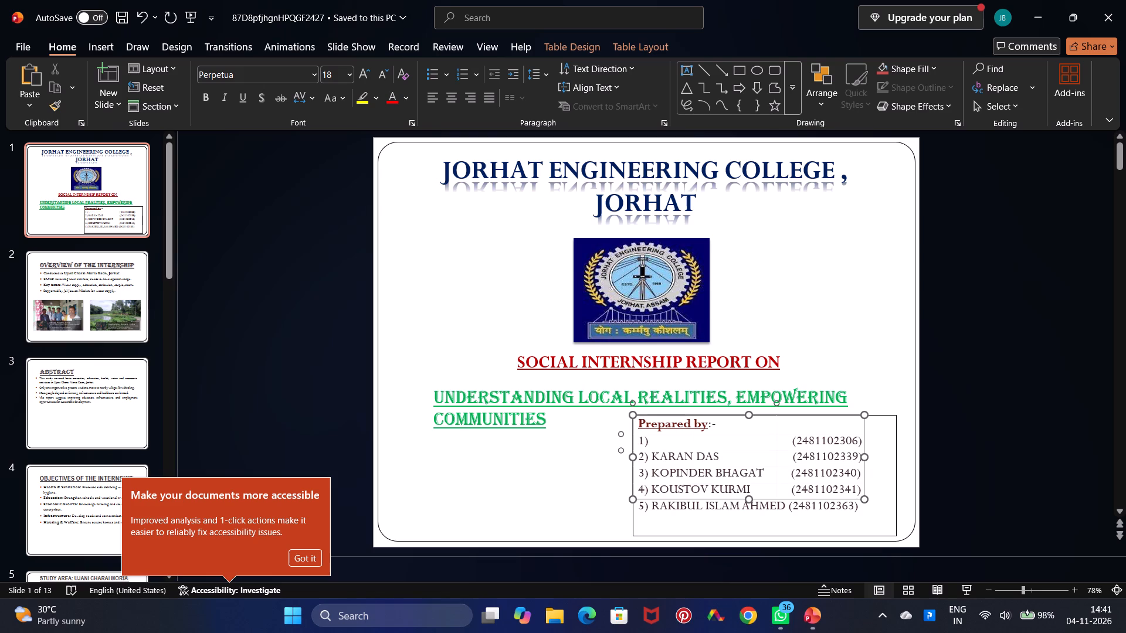
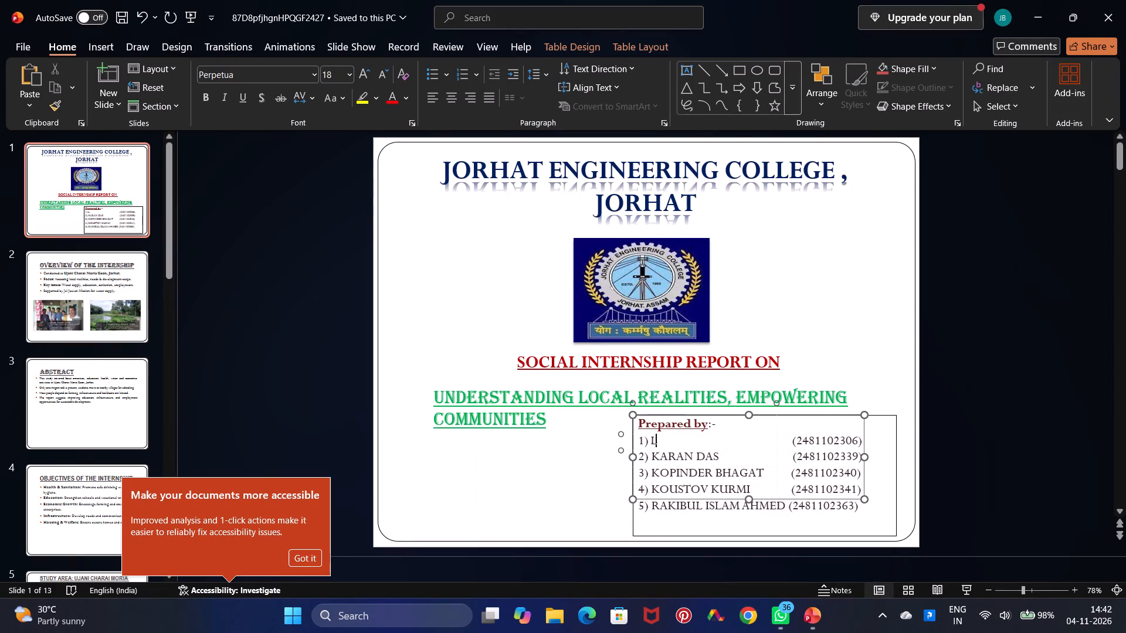
Enter the new first student's name in item 1 of the "Prepared by" list, before the roll number.
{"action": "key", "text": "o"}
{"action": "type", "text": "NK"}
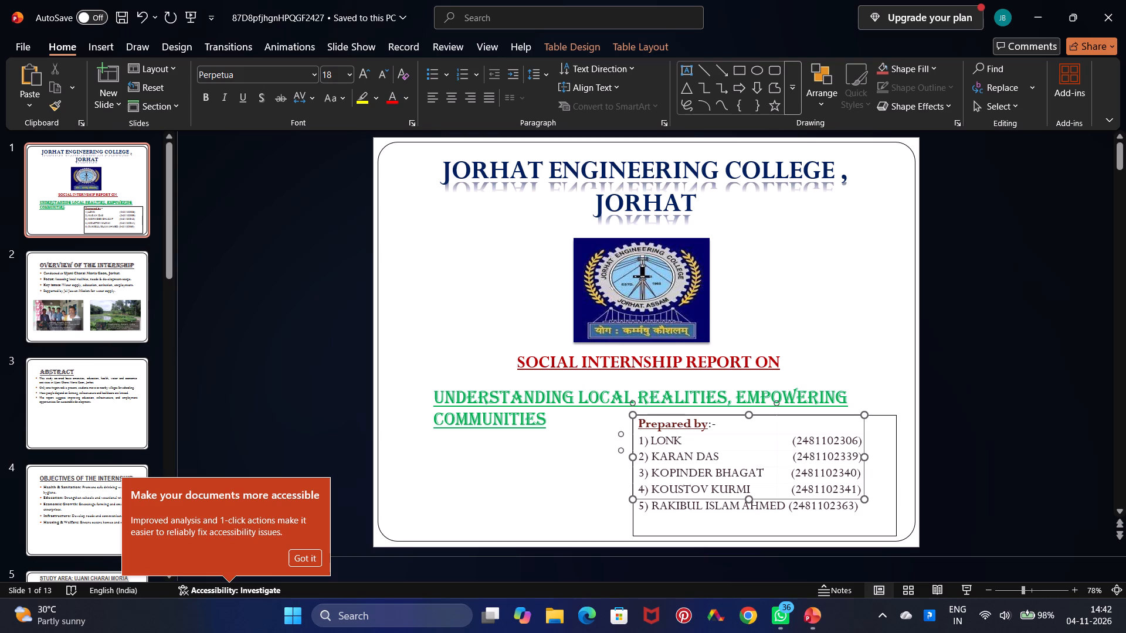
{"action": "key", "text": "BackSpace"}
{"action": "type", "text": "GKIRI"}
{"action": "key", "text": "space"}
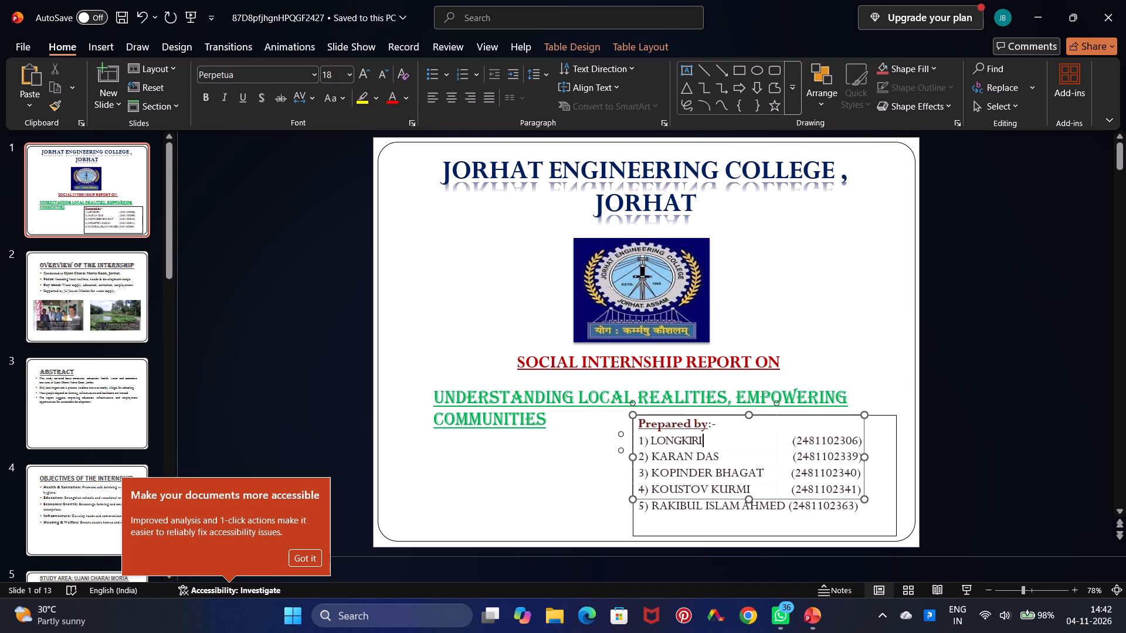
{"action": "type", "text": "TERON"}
Replace the second student's name in the "Prepared by" list with the new student's name, keeping the item and roll numbers.
{"action": "left_click", "coordinate": [719, 455]}
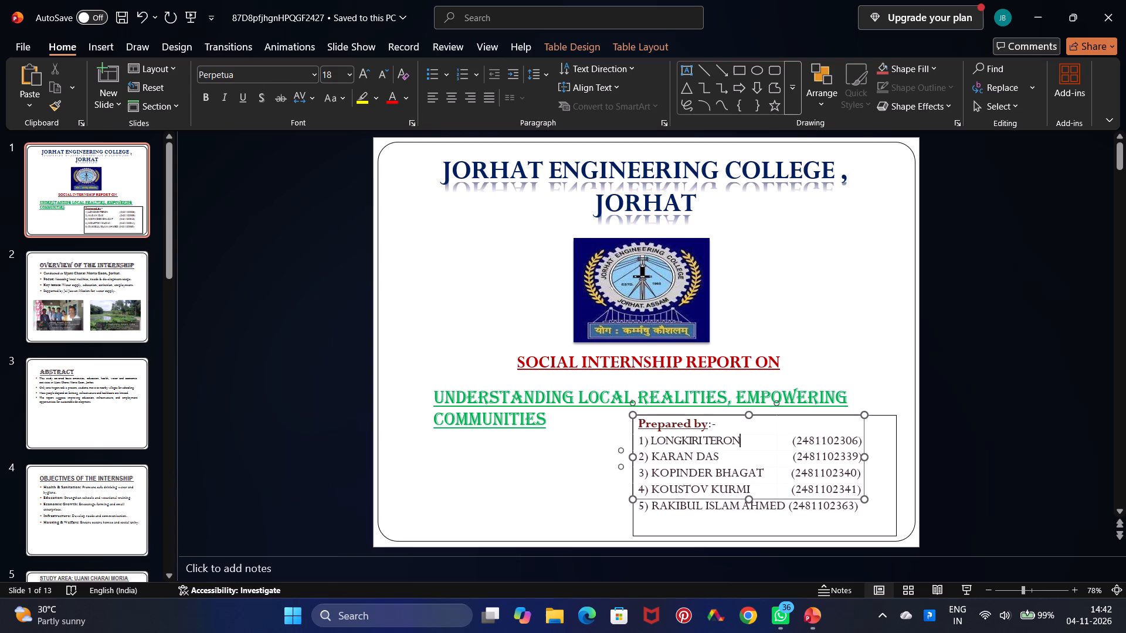
{"action": "left_click", "coordinate": [717, 458]}
{"action": "key", "text": "BackSpace"}
{"action": "key", "text": "BackSpace"}
{"action": "key", "text": "BackSpace"}
{"action": "key", "text": "BackSpace"}
{"action": "key", "text": "BackSpace"}
{"action": "key", "text": "BackSpace"}
{"action": "key", "text": "BackSpace"}
{"action": "key", "text": "BackSpace"}
{"action": "key", "text": "BackSpace"}
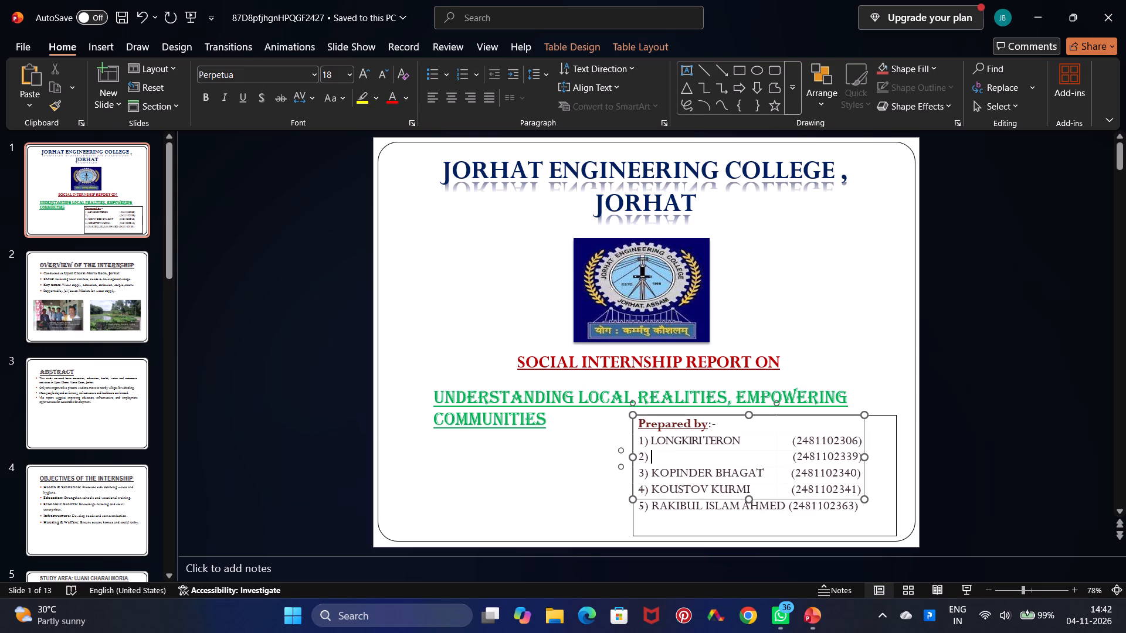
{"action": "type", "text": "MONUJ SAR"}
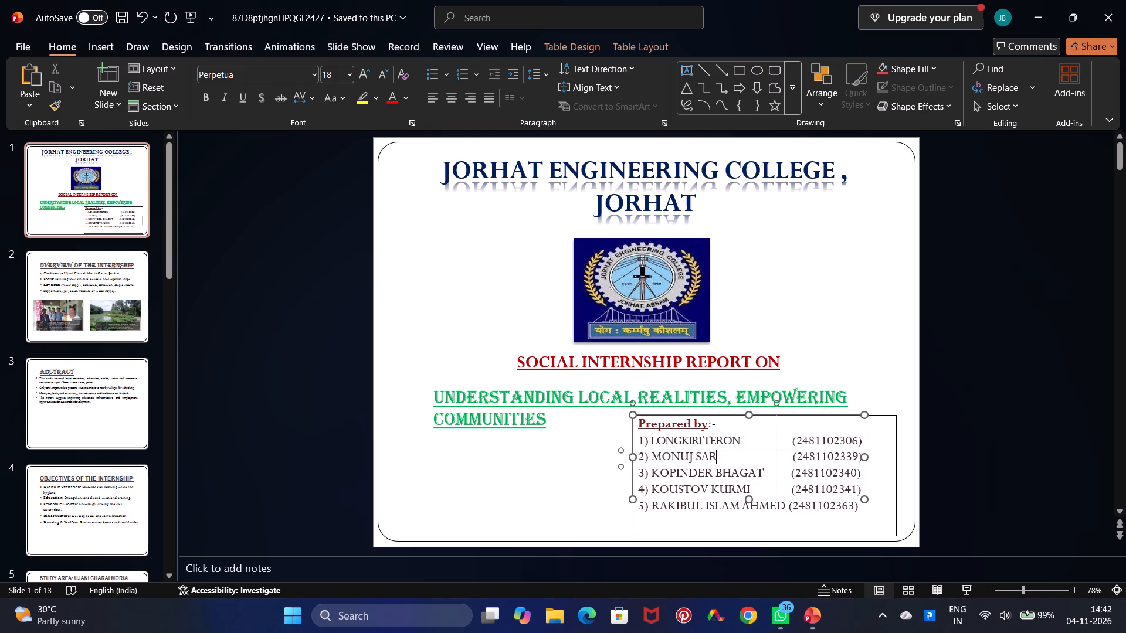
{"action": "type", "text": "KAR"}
Replace the third student's name in the "Prepared by" list with the new student's name, keeping the item and roll numbers.
{"action": "left_click", "coordinate": [768, 473]}
{"action": "key", "text": "BackSpace"}
{"action": "key", "text": "BackSpace"}
{"action": "key", "text": "BackSpace"}
{"action": "key", "text": "BackSpace"}
{"action": "key", "text": "BackSpace"}
{"action": "key", "text": "BackSpace"}
{"action": "key", "text": "BackSpace"}
{"action": "key", "text": "BackSpace"}
{"action": "key", "text": "BackSpace"}
{"action": "key", "text": "BackSpace"}
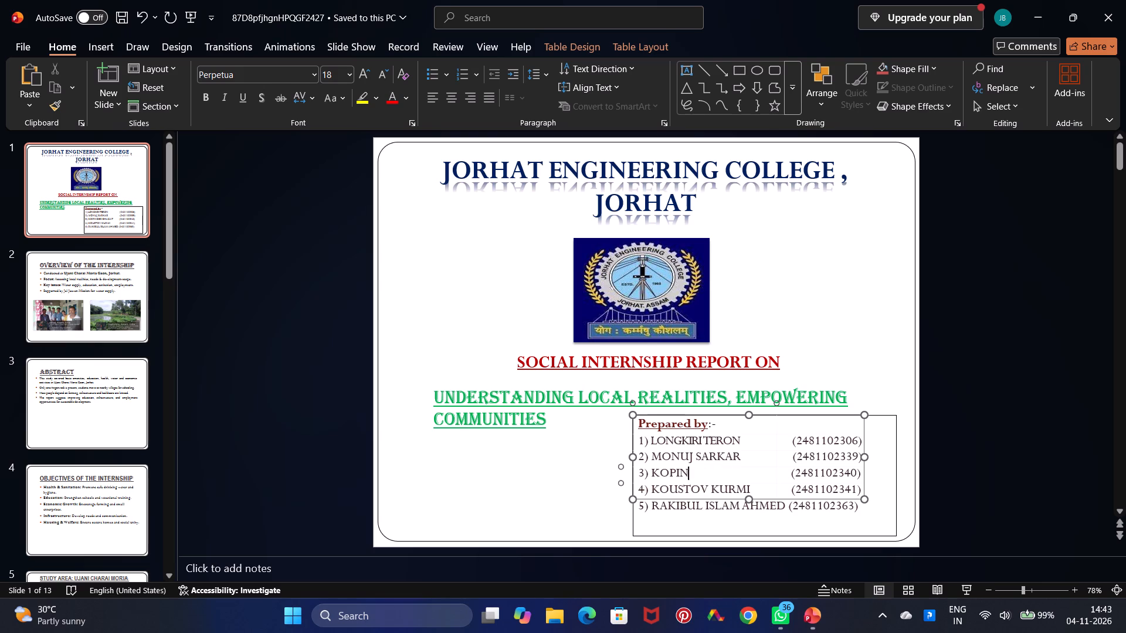
{"action": "key", "text": "BackSpace"}
{"action": "key", "text": "BackSpace"}
{"action": "key", "text": "BackSpace"}
{"action": "key", "text": "BackSpace"}
{"action": "key", "text": "BackSpace"}
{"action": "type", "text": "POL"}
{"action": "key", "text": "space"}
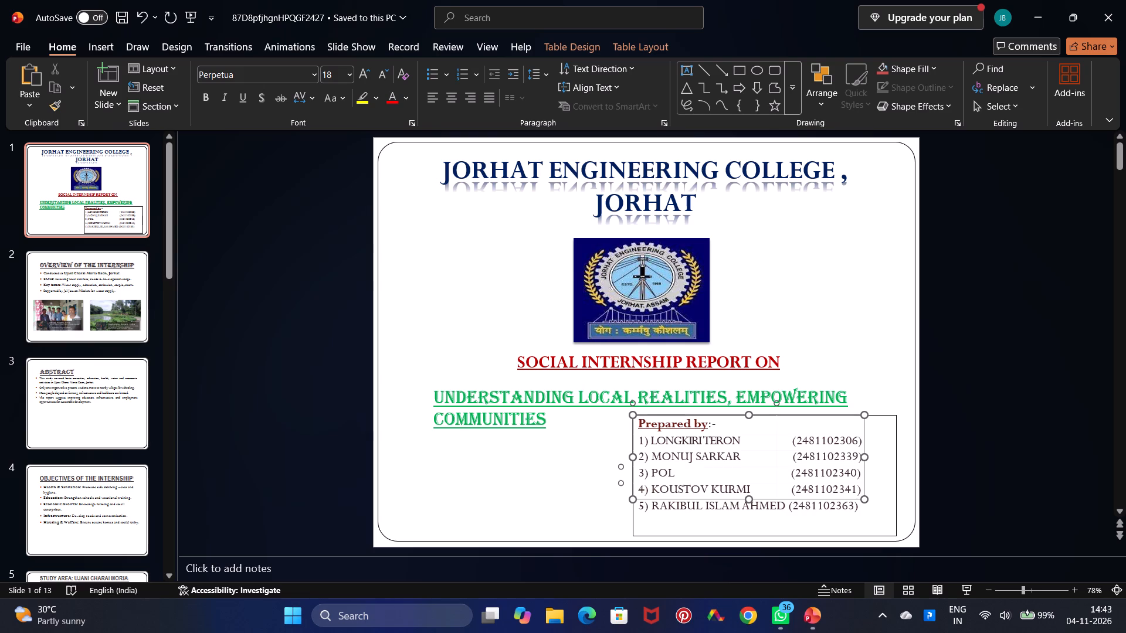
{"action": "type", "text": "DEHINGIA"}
Replace the fourth student's name in the "Prepared by" list with the new student's name, keeping the item and roll numbers.
{"action": "left_click", "coordinate": [755, 489]}
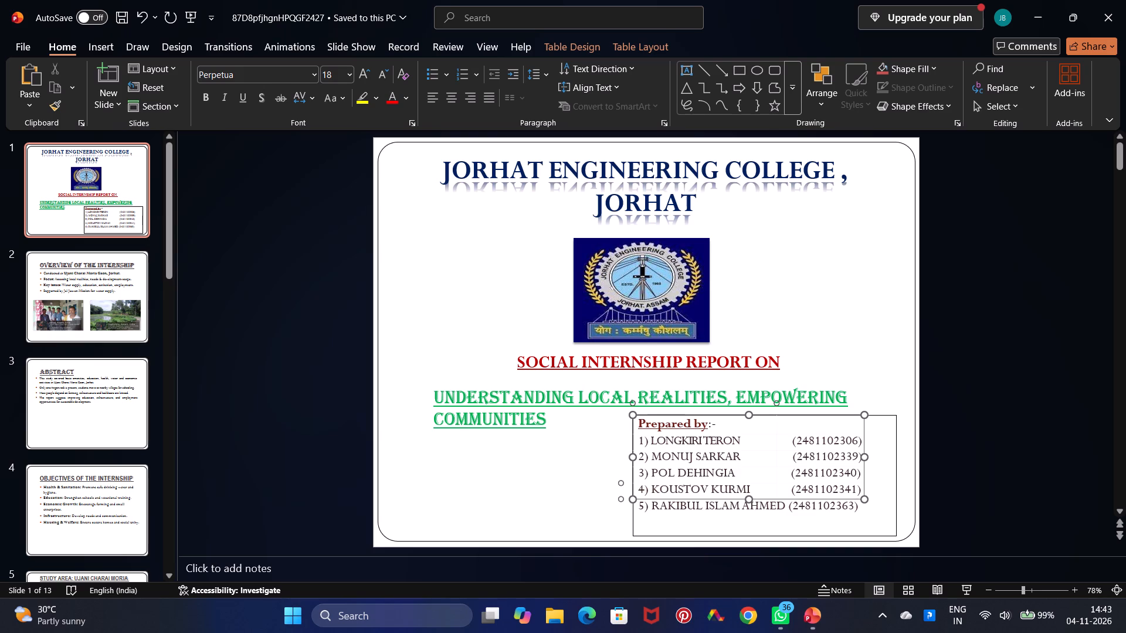
{"action": "left_click", "coordinate": [754, 487]}
{"action": "left_click", "coordinate": [752, 487]}
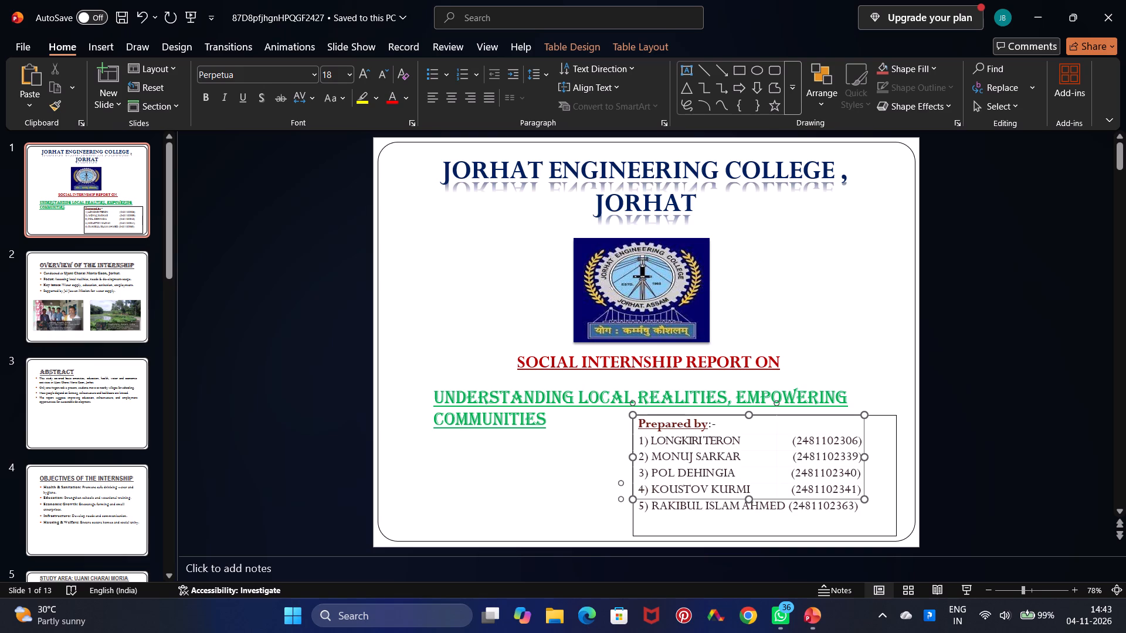
{"action": "double_click", "coordinate": [752, 487]}
{"action": "left_click", "coordinate": [752, 491]}
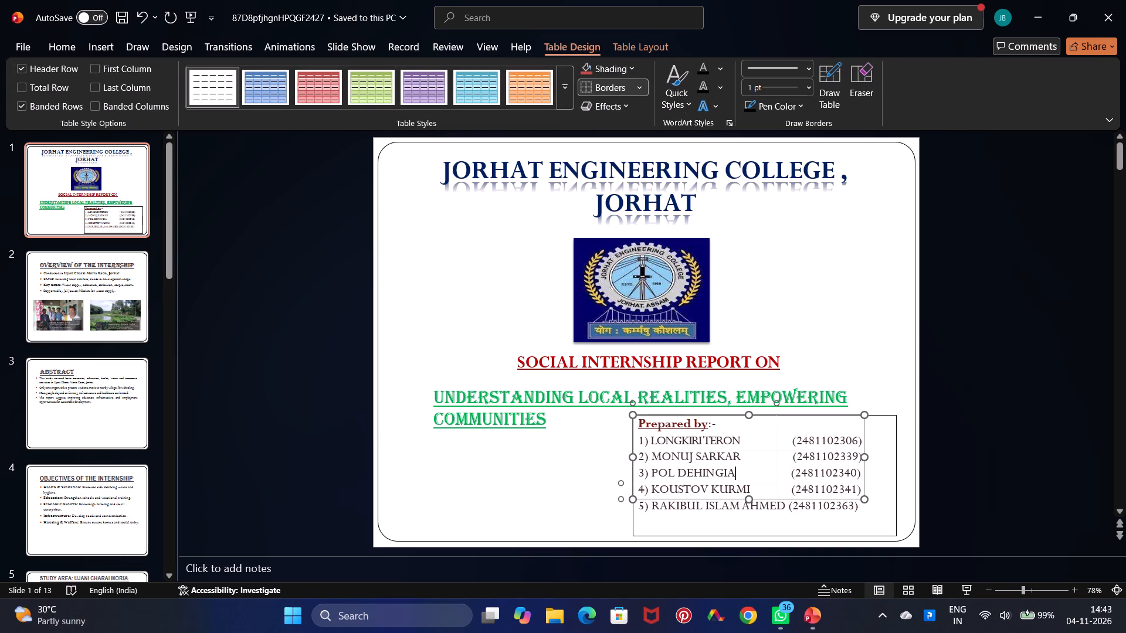
{"action": "left_click", "coordinate": [744, 454]}
{"action": "left_click", "coordinate": [749, 489]}
{"action": "key", "text": "BackSpace"}
{"action": "key", "text": "BackSpace"}
{"action": "key", "text": "BackSpace"}
{"action": "key", "text": "BackSpace"}
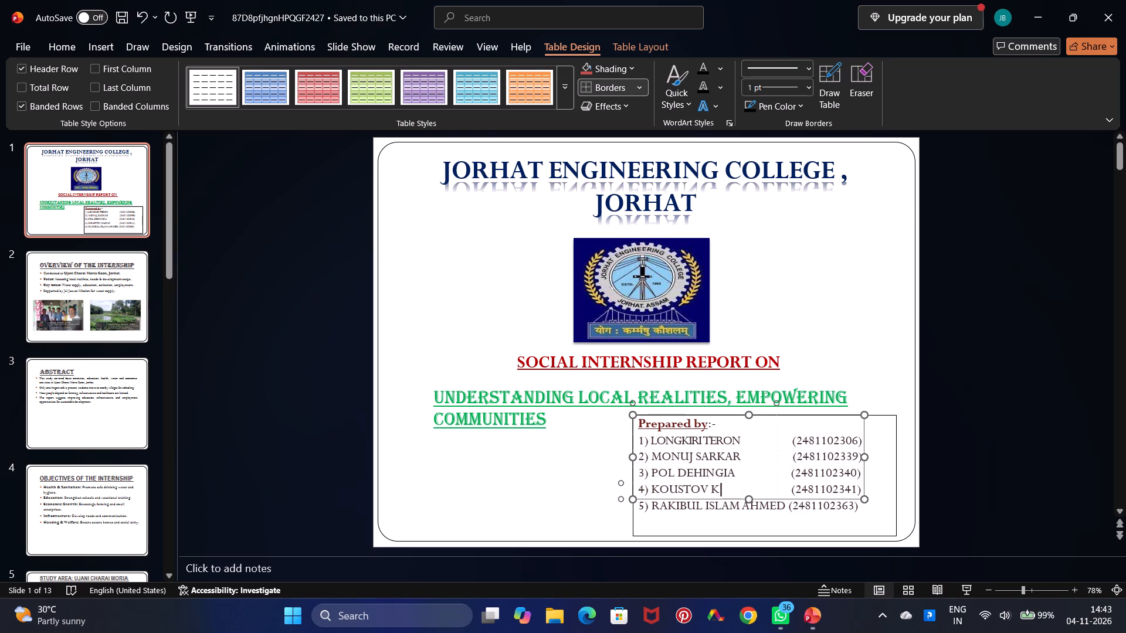
{"action": "key", "text": "BackSpace"}
{"action": "key", "text": "BackSpace"}
{"action": "key", "text": "BackSpace"}
{"action": "key", "text": "BackSpace"}
{"action": "key", "text": "BackSpace"}
{"action": "key", "text": "BackSpace"}
{"action": "key", "text": "BackSpace"}
{"action": "key", "text": "BackSpace"}
{"action": "key", "text": "BackSpace"}
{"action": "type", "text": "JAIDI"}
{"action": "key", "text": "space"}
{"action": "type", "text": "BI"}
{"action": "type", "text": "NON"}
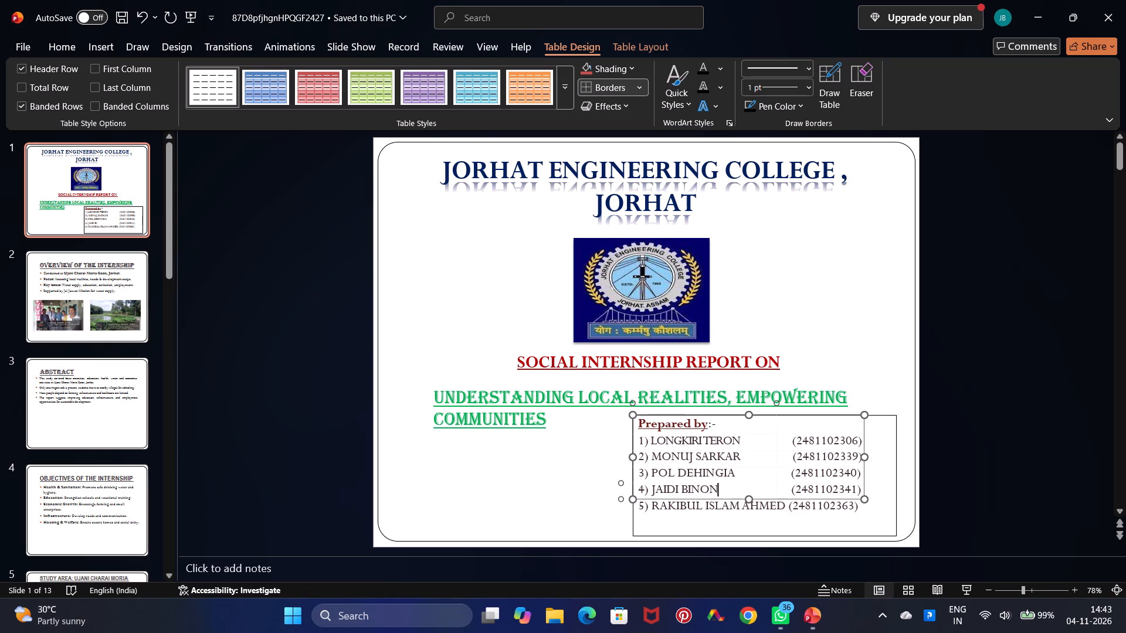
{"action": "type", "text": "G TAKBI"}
Delete the fifth student's name from the "Prepared by" list, keeping the item number and roll number.
{"action": "left_click", "coordinate": [784, 506]}
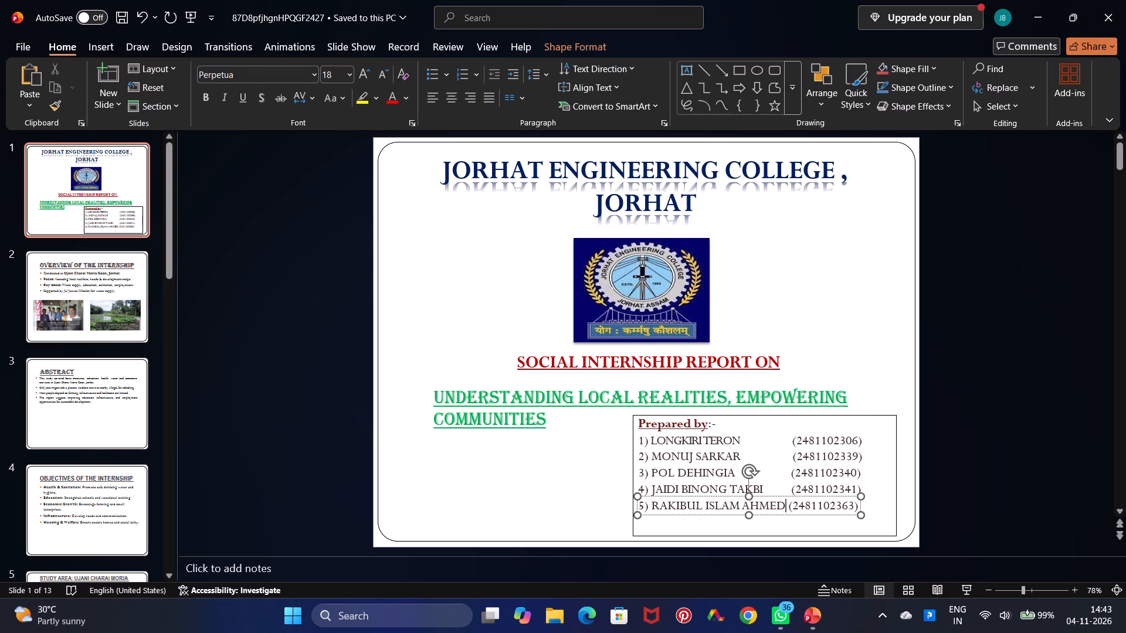
{"action": "key", "text": "BackSpace"}
{"action": "key", "text": "BackSpace"}
{"action": "key", "text": "BackSpace"}
{"action": "key", "text": "BackSpace"}
{"action": "key", "text": "BackSpace"}
{"action": "key", "text": "BackSpace"}
{"action": "key", "text": "BackSpace"}
{"action": "key", "text": "BackSpace"}
{"action": "key", "text": "BackSpace"}
{"action": "key", "text": "BackSpace"}
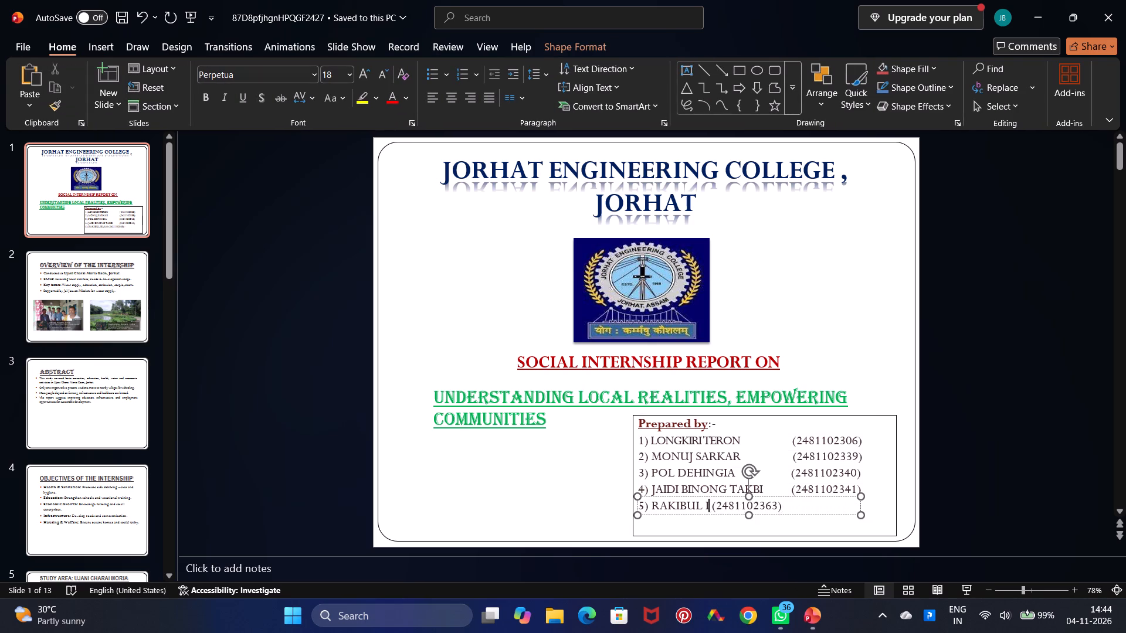
{"action": "key", "text": "BackSpace"}
{"action": "key", "text": "BackSpace"}
{"action": "key", "text": "BackSpace"}
{"action": "key", "text": "BackSpace"}
{"action": "key", "text": "BackSpace"}
{"action": "key", "text": "BackSpace"}
{"action": "key", "text": "BackSpace"}
{"action": "key", "text": "BackSpace"}
{"action": "key", "text": "BackSpace"}
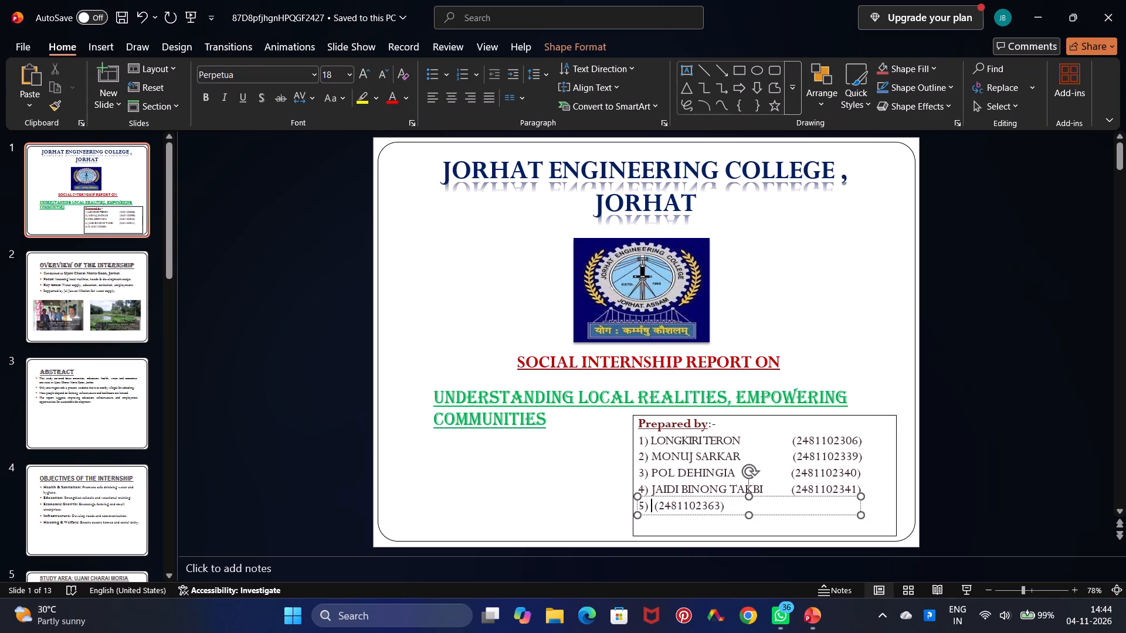
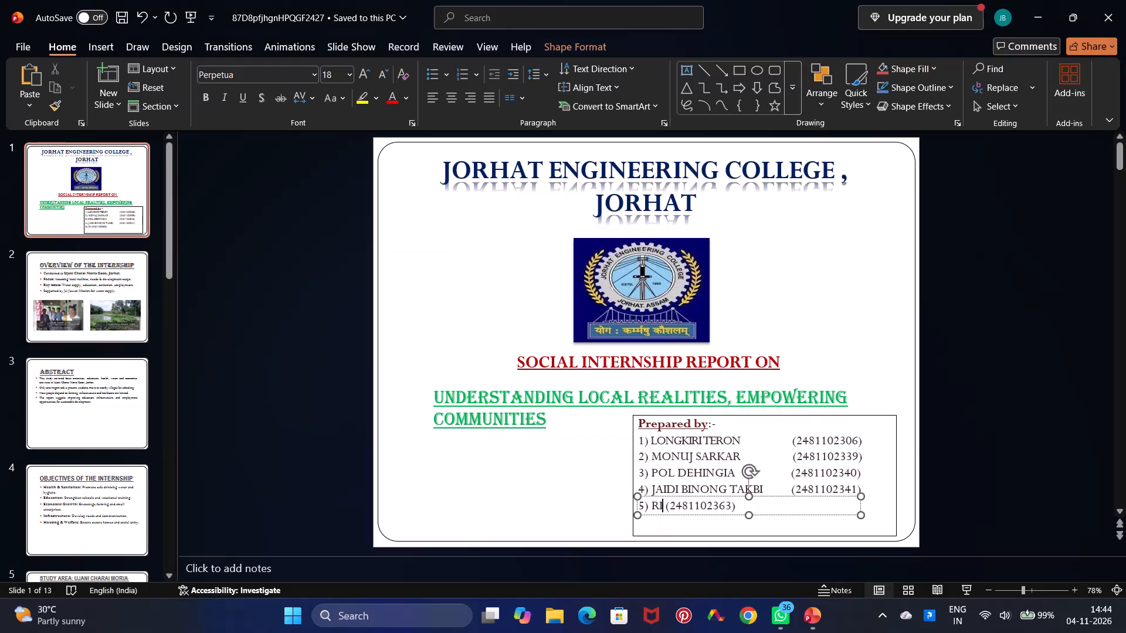
Complete the new fifth student's name in the "Prepared by" list, before the roll number.
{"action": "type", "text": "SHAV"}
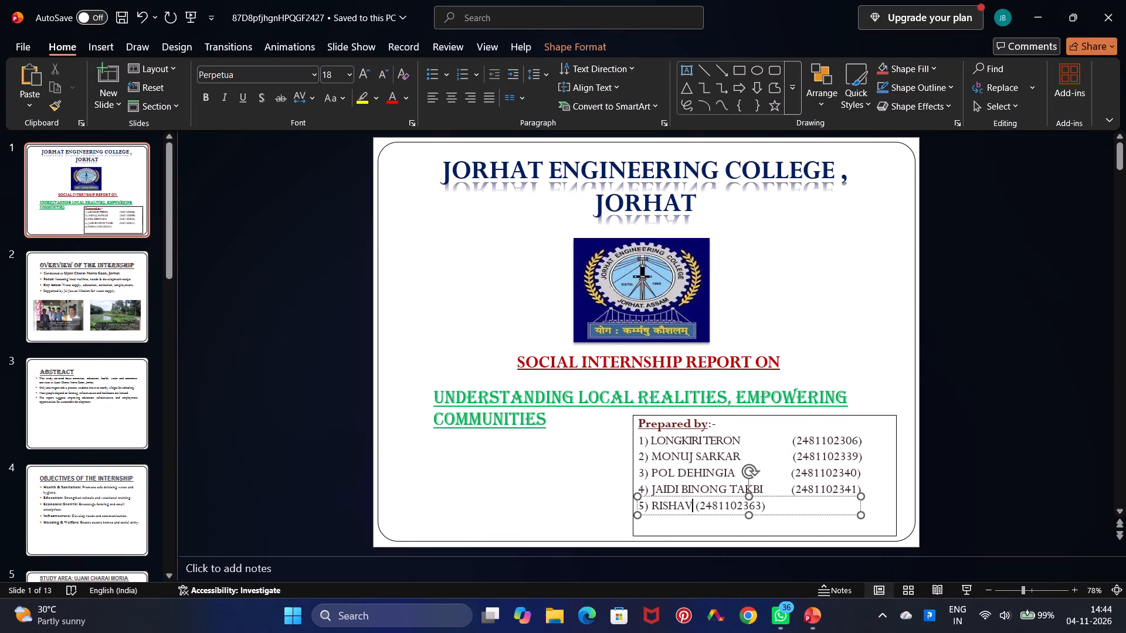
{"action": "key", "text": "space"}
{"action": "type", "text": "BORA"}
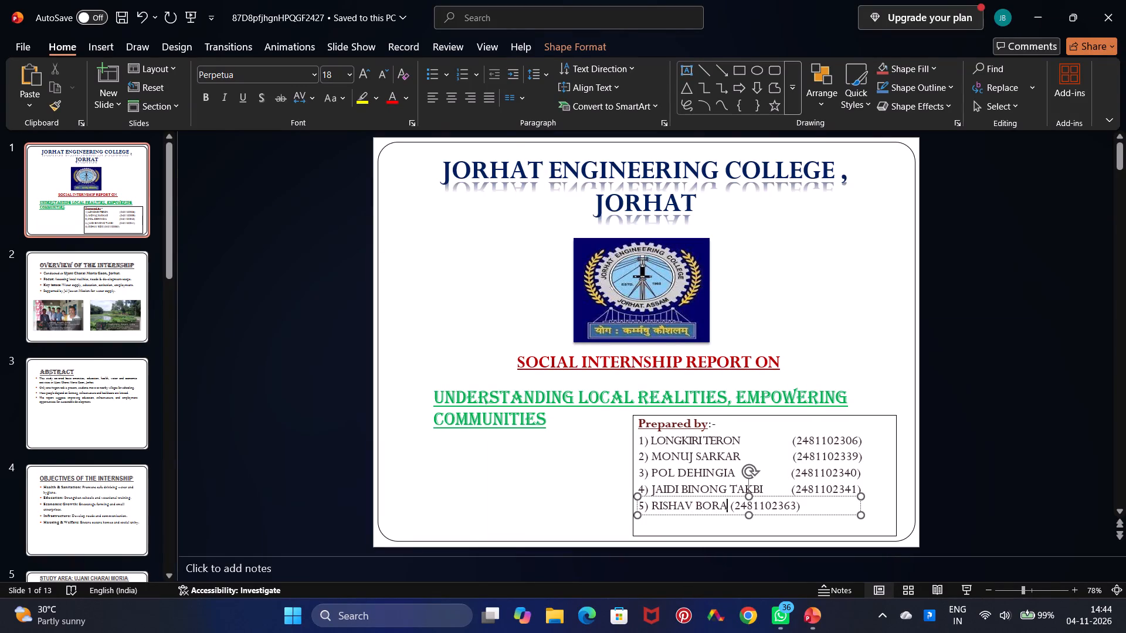
Add spaces after the fifth student's name so the roll number roughly lines up with the roll numbers above.
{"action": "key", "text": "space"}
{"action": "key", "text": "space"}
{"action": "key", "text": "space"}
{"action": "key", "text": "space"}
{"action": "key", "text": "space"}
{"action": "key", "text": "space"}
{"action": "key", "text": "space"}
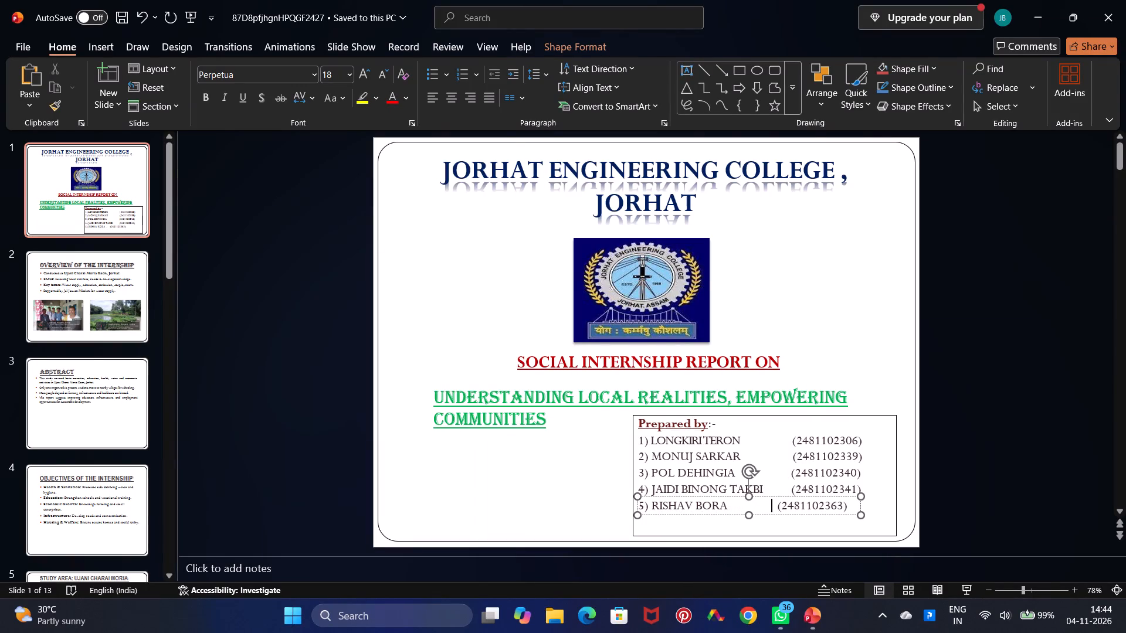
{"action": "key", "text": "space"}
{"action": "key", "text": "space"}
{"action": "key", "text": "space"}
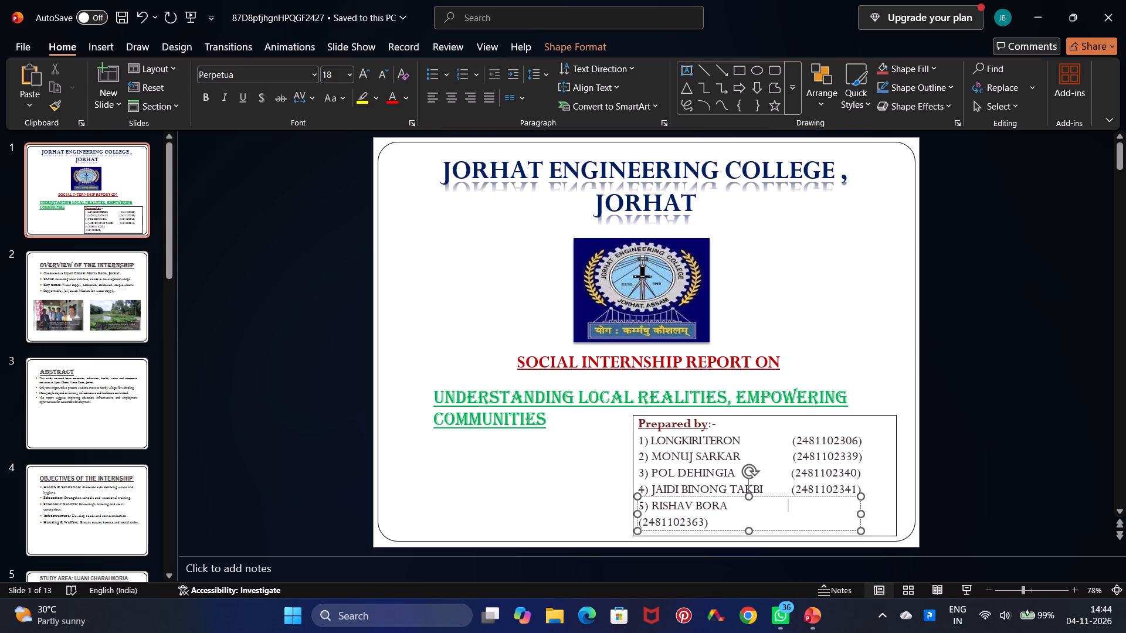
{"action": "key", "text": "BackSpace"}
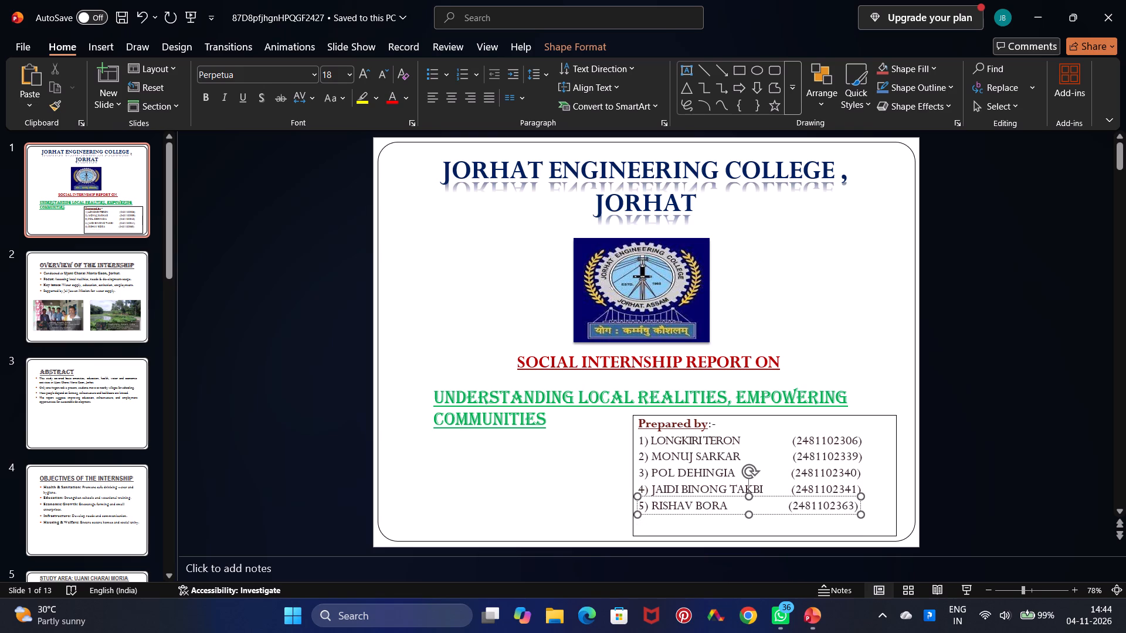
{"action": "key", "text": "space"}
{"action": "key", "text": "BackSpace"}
Adjust the height of the table holding the first four students so its rows end just above the fifth student's line.
{"action": "left_click", "coordinate": [856, 440]}
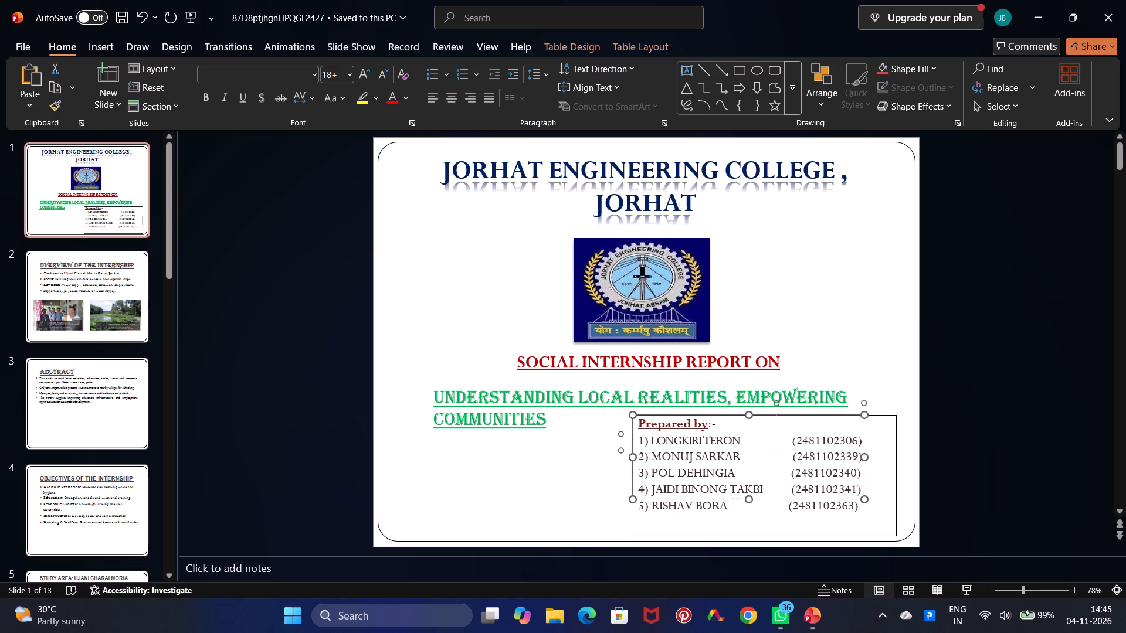
{"action": "left_click", "coordinate": [855, 440]}
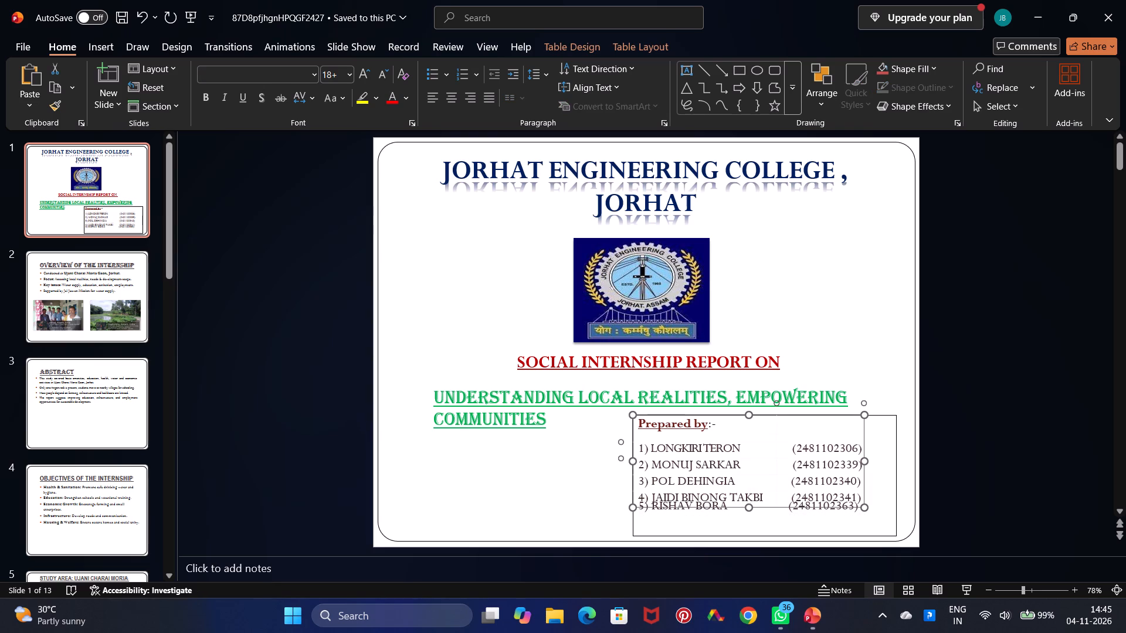
{"action": "left_click_drag", "start_coordinate": [765, 470], "coordinate": [767, 445]}
{"action": "left_click", "coordinate": [787, 438]}
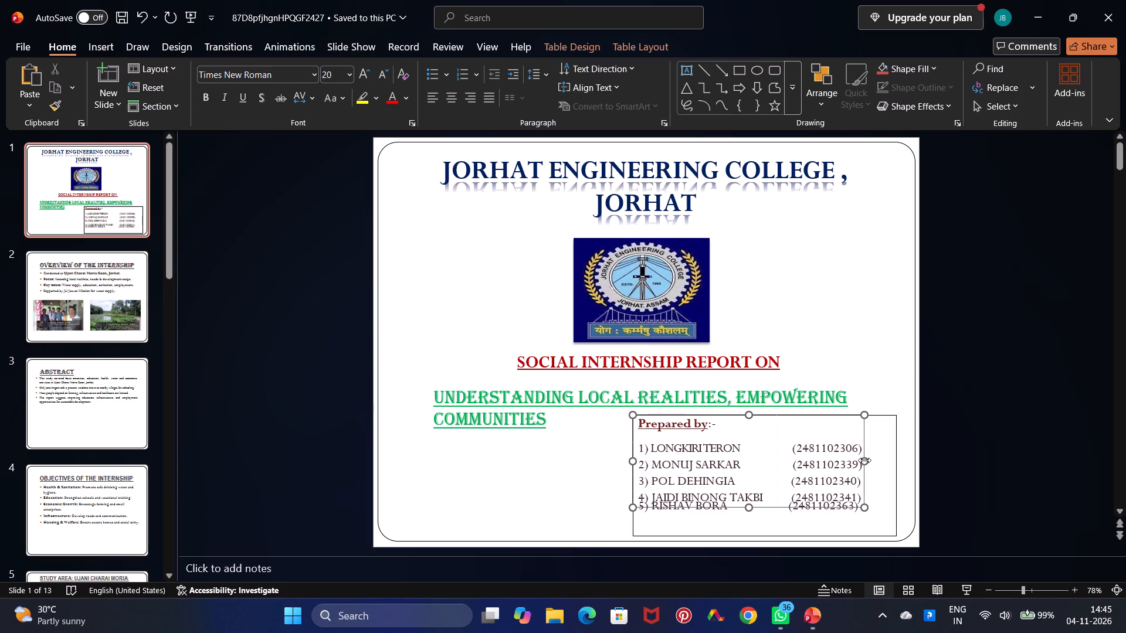
{"action": "left_click_drag", "start_coordinate": [864, 460], "coordinate": [864, 443]}
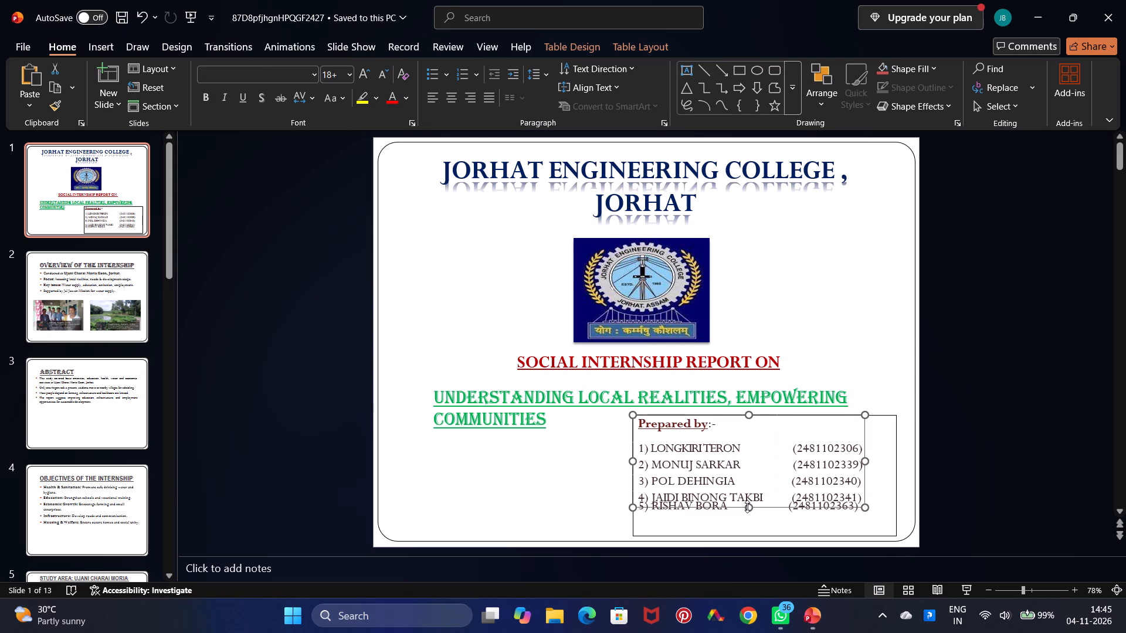
{"action": "left_click_drag", "start_coordinate": [749, 506], "coordinate": [754, 521]}
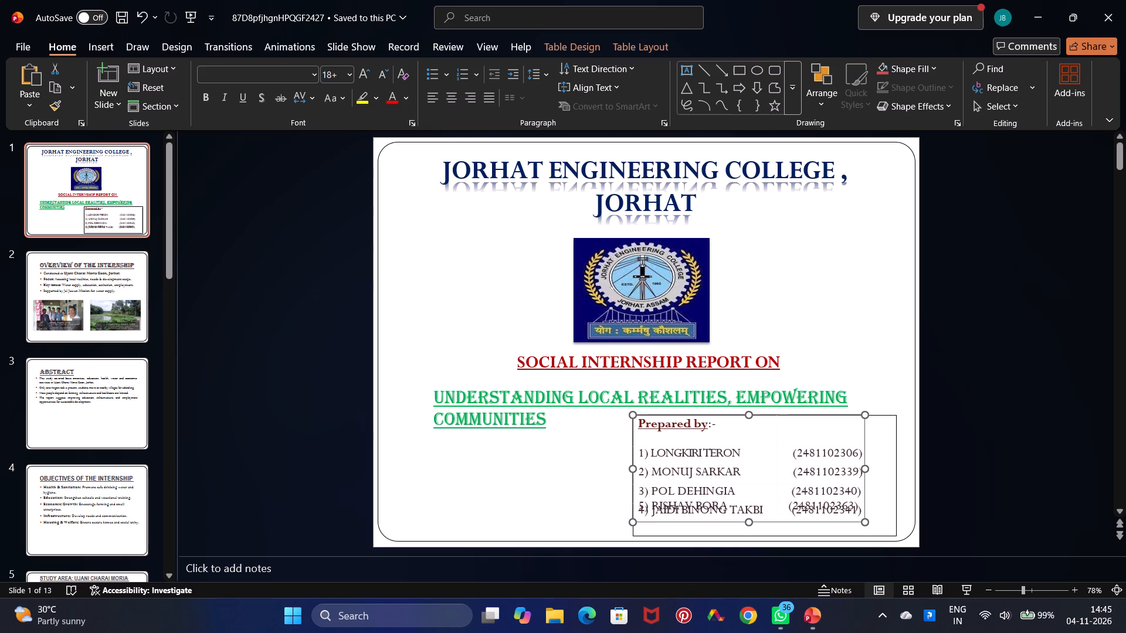
{"action": "left_click_drag", "start_coordinate": [751, 518], "coordinate": [751, 497]}
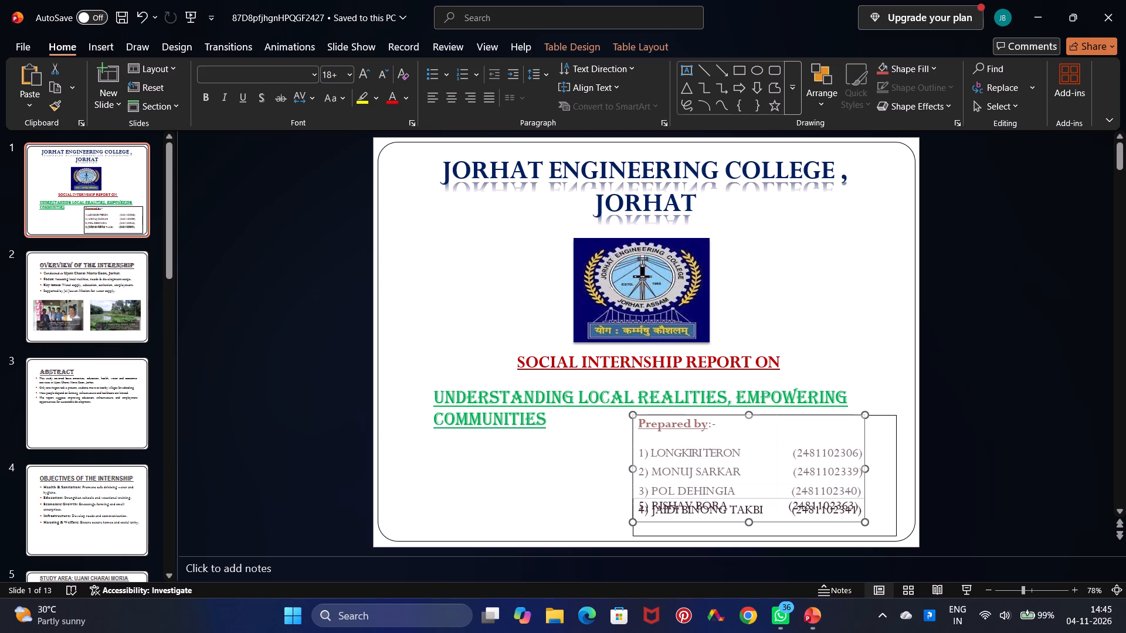
{"action": "left_click_drag", "start_coordinate": [751, 497], "coordinate": [749, 495]}
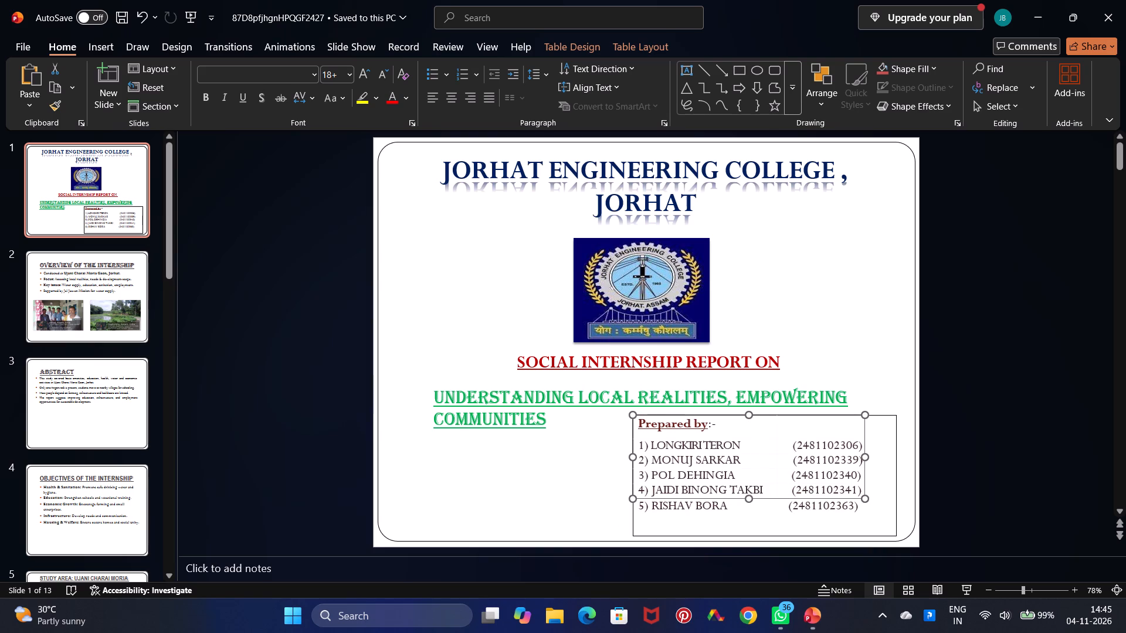
{"action": "left_click", "coordinate": [774, 466]}
{"action": "left_click", "coordinate": [772, 454]}
{"action": "left_click", "coordinate": [877, 373]}
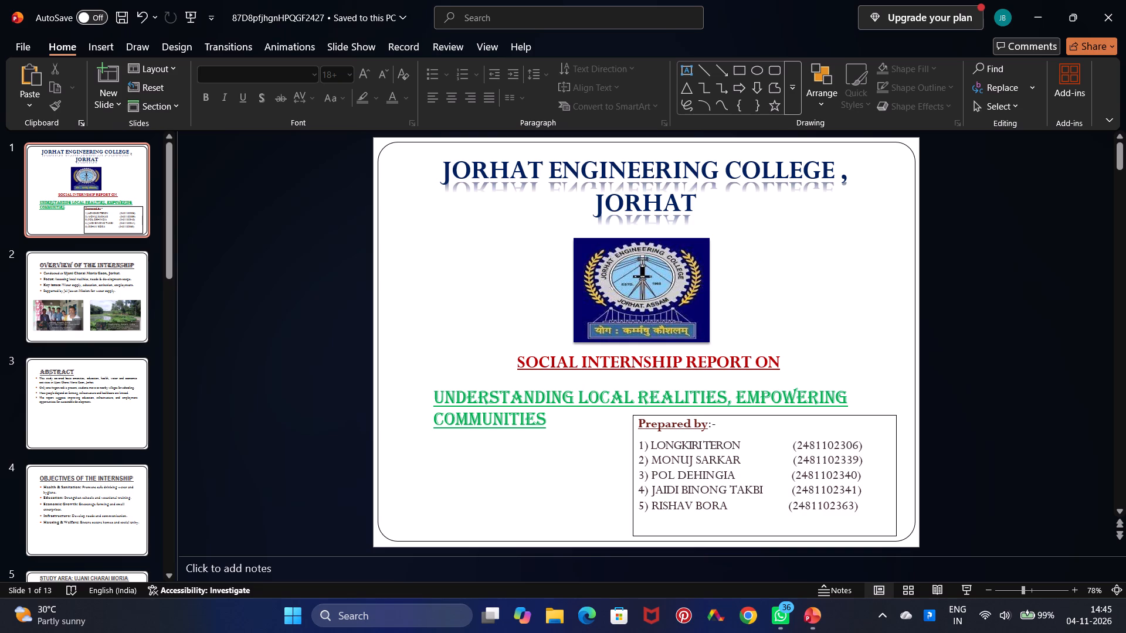
Replace the first student's roll number in the "Prepared by" list with the new student's roll number, keeping the parentheses.
{"action": "left_click", "coordinate": [854, 445]}
{"action": "left_click", "coordinate": [839, 447]}
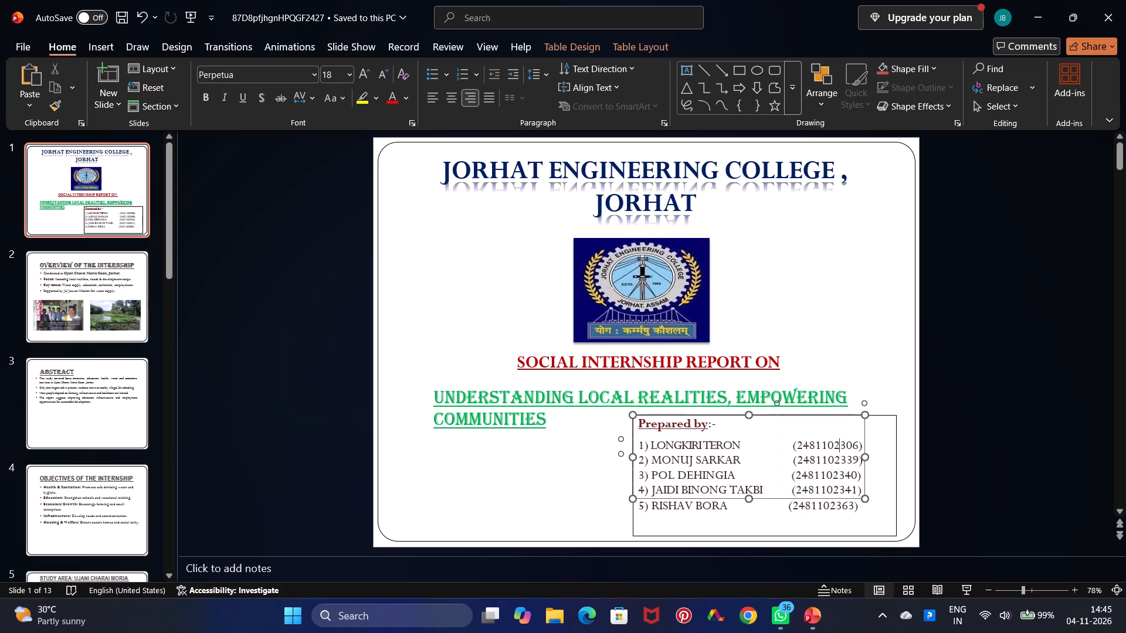
{"action": "key", "text": "Right"}
{"action": "key", "text": "Right"}
{"action": "key", "text": "Right"}
{"action": "key", "text": "BackSpace"}
{"action": "key", "text": "BackSpace"}
{"action": "key", "text": "BackSpace"}
{"action": "key", "text": "BackSpace"}
{"action": "key", "text": "BackSpace"}
{"action": "key", "text": "BackSpace"}
{"action": "key", "text": "BackSpace"}
{"action": "key", "text": "BackSpace"}
{"action": "key", "text": "BackSpace"}
{"action": "key", "text": "BackSpace"}
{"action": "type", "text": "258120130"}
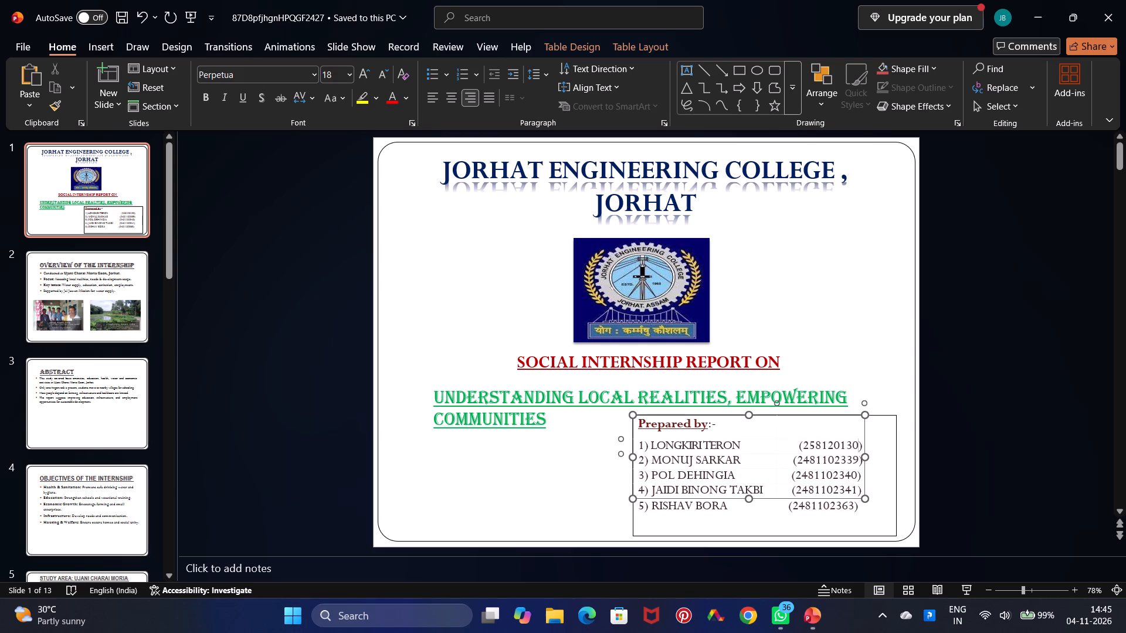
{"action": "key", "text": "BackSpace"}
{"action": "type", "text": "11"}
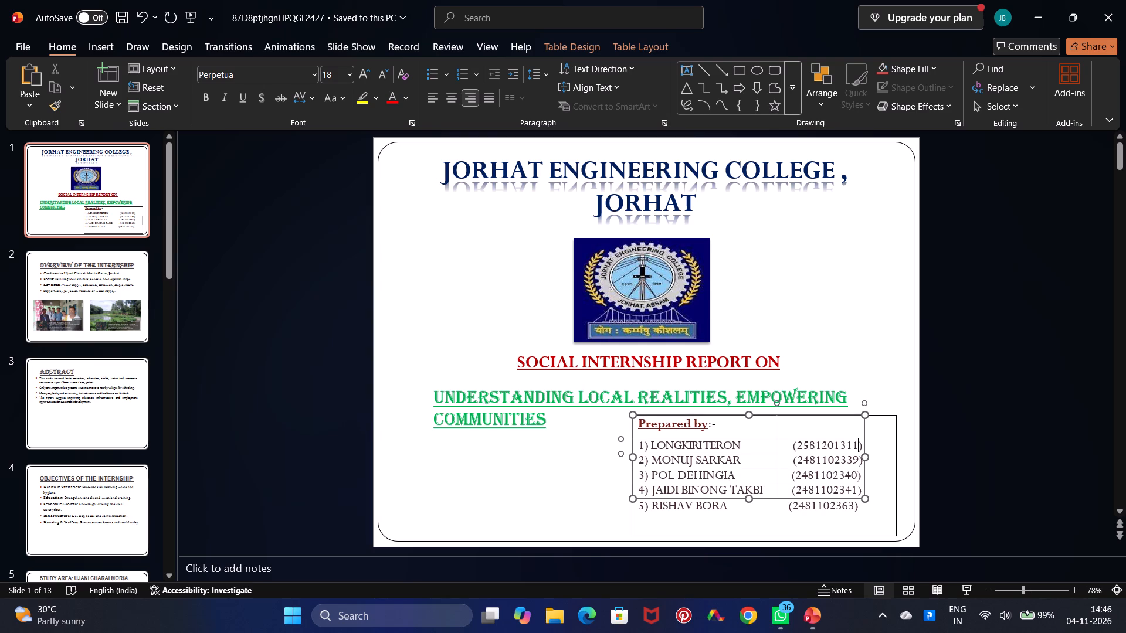
Replace the second student's roll number in the "Prepared by" list with the new student's roll number, keeping the parentheses.
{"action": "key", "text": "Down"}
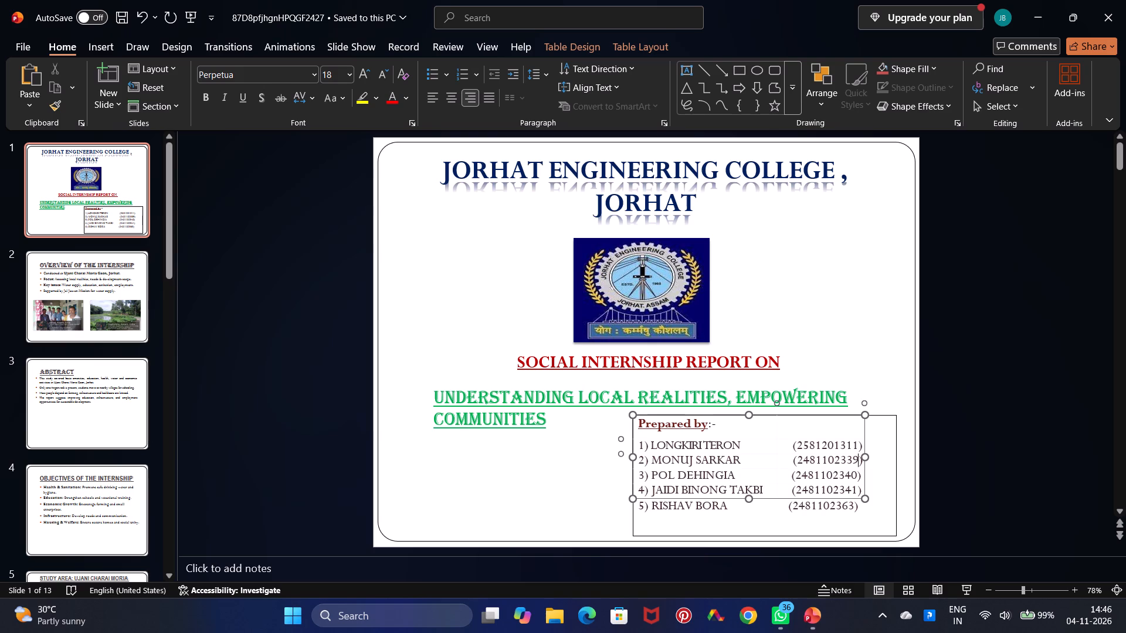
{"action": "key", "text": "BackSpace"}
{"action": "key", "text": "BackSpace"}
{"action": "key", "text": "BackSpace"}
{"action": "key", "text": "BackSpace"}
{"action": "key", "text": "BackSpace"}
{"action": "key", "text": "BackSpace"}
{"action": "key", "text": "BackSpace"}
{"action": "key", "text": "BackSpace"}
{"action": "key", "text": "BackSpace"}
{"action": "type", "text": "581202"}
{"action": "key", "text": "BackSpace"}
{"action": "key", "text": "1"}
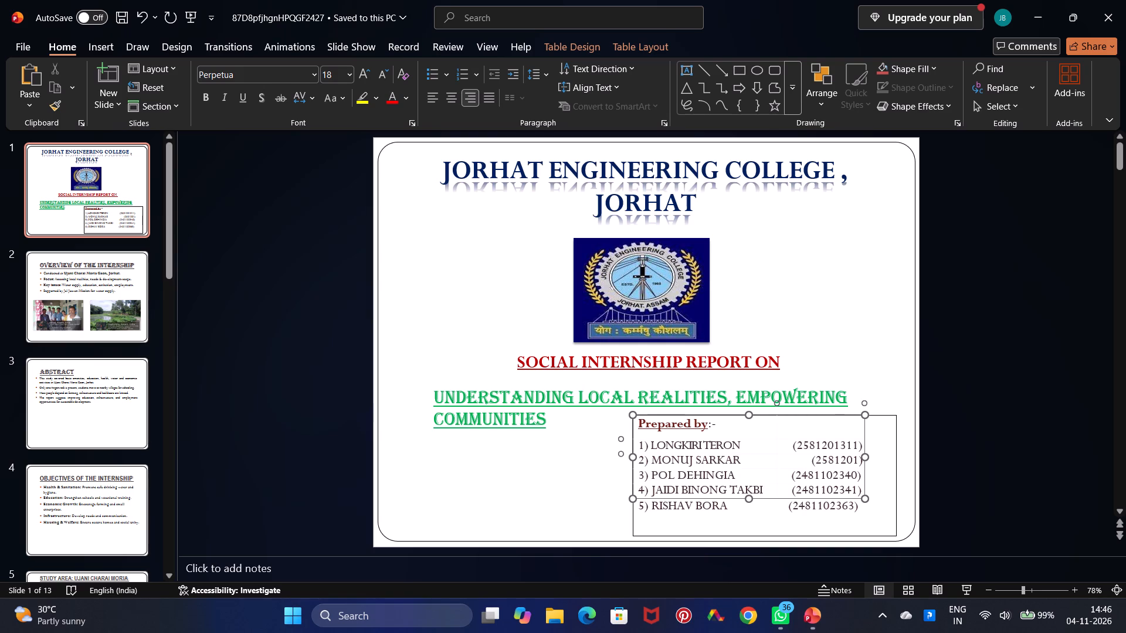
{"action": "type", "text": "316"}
Replace the third student's roll number in the "Prepared by" list with the new student's roll number, keeping the parentheses.
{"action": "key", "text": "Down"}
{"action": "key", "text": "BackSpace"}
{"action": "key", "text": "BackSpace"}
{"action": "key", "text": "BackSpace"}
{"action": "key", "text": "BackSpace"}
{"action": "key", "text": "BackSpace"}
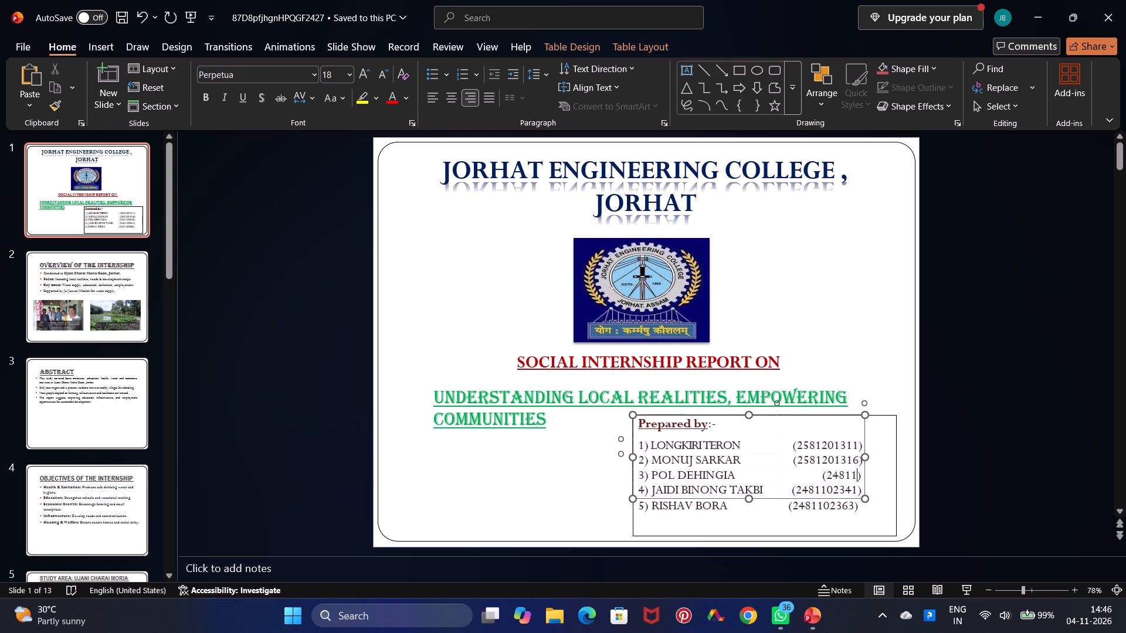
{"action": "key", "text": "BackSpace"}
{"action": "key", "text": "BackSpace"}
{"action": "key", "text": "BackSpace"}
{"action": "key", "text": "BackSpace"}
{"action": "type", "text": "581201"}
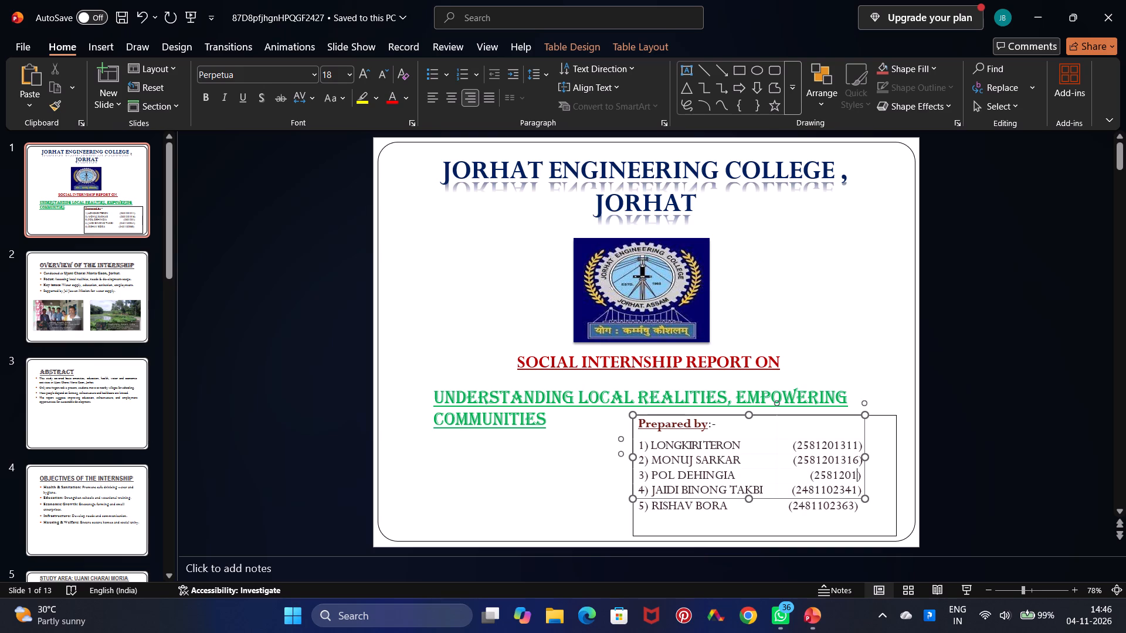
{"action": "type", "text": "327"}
Replace the fourth student's roll number in the "Prepared by" list with the new student's roll number, keeping the parentheses.
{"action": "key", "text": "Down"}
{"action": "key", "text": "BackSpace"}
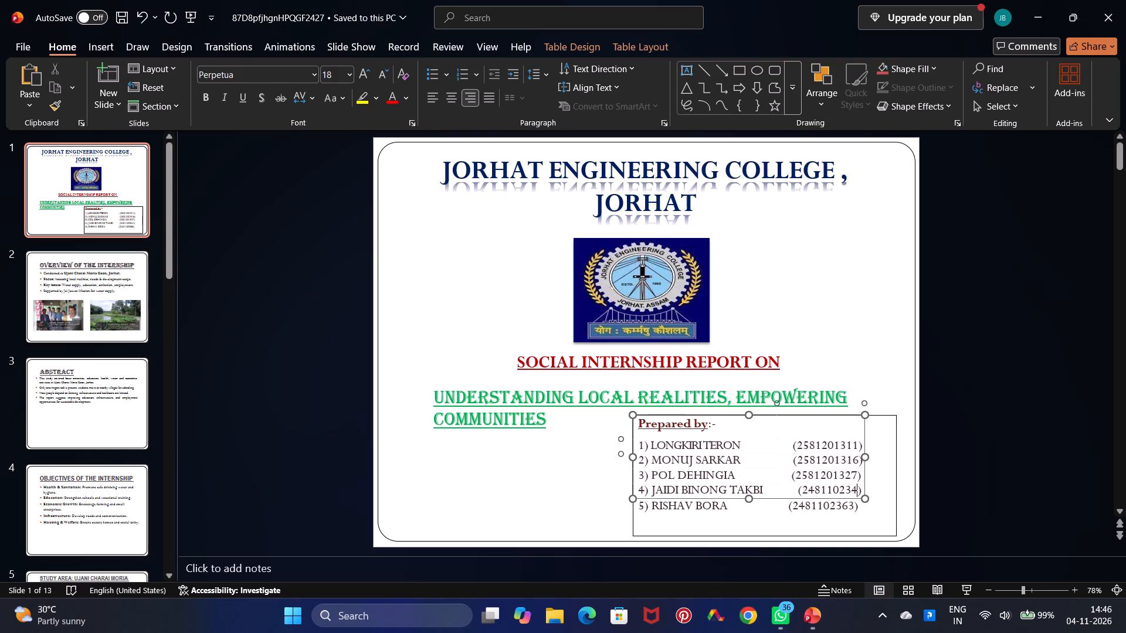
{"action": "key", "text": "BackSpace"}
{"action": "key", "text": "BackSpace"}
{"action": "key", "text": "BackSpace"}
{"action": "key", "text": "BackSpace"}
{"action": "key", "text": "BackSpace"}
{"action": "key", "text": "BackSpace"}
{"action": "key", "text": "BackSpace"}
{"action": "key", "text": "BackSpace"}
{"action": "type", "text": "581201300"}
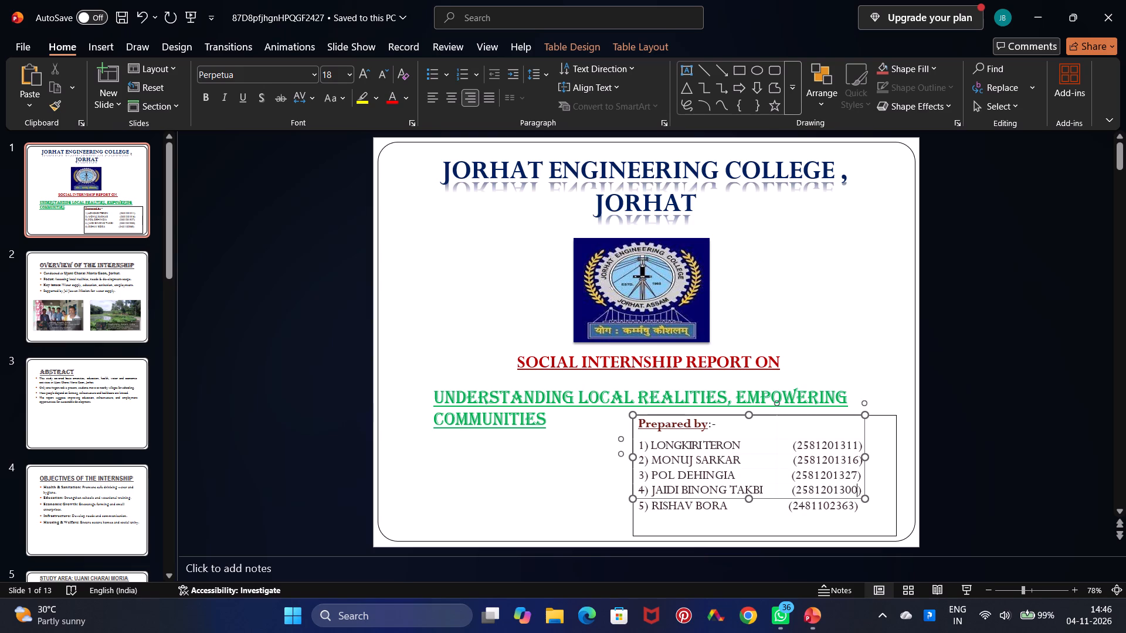
Replace the fifth student's roll number in the "Prepared by" list with the new student's roll number, keeping the parentheses.
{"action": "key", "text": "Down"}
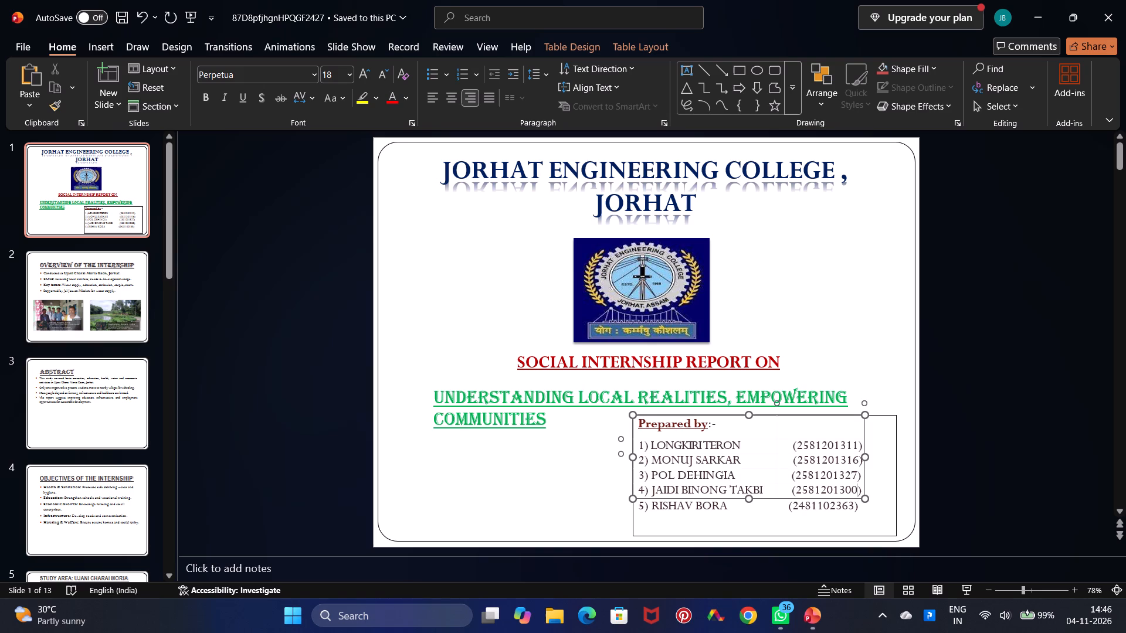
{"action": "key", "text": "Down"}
{"action": "left_click", "coordinate": [879, 443]}
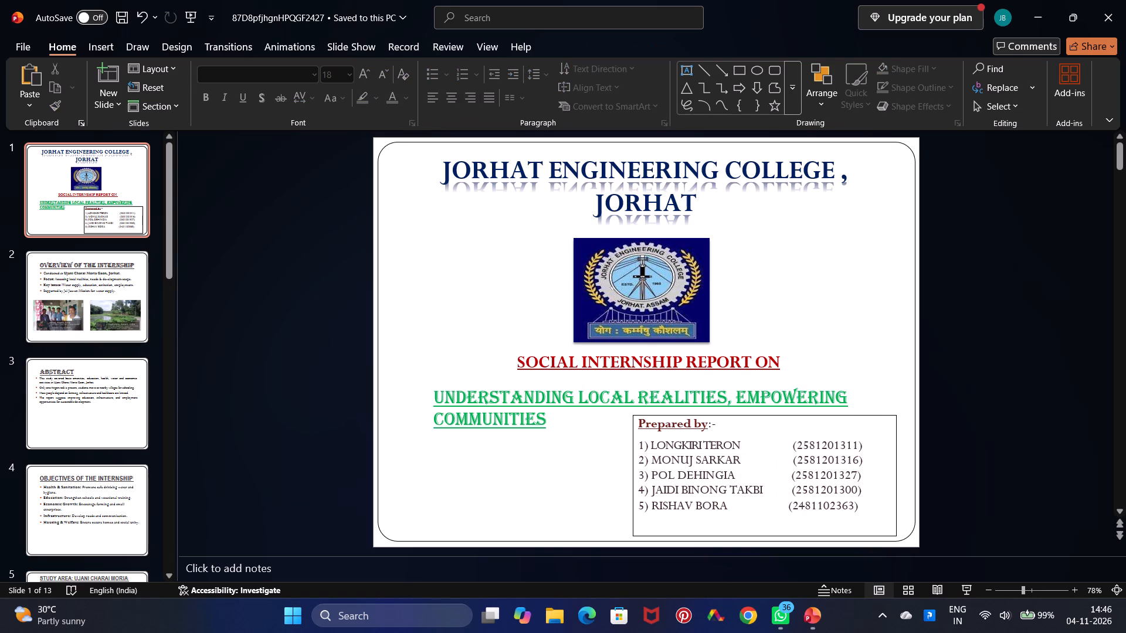
{"action": "left_click", "coordinate": [852, 506]}
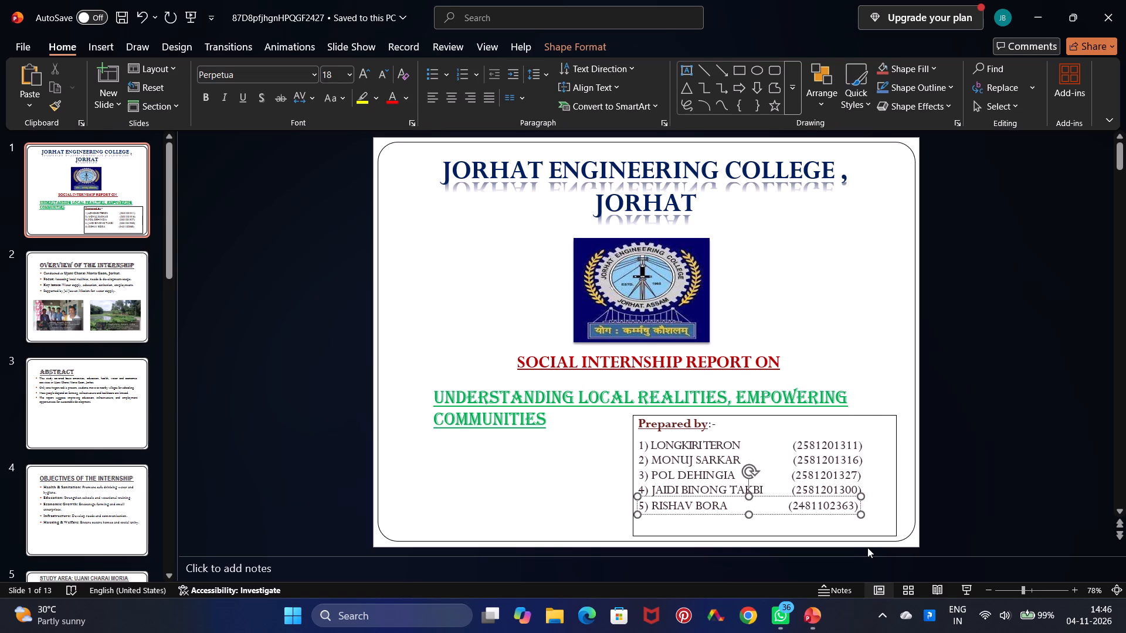
{"action": "key", "text": "BackSpace"}
{"action": "key", "text": "BackSpace"}
{"action": "key", "text": "BackSpace"}
{"action": "key", "text": "BackSpace"}
{"action": "key", "text": "BackSpace"}
{"action": "key", "text": "BackSpace"}
{"action": "key", "text": "BackSpace"}
{"action": "key", "text": "BackSpace"}
{"action": "key", "text": "BackSpace"}
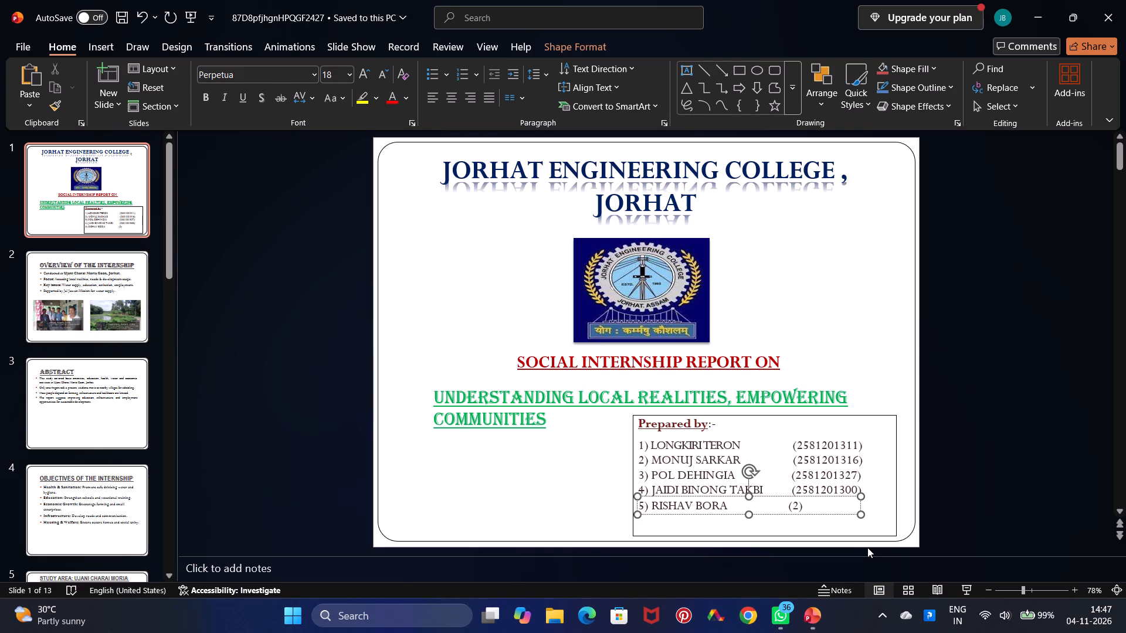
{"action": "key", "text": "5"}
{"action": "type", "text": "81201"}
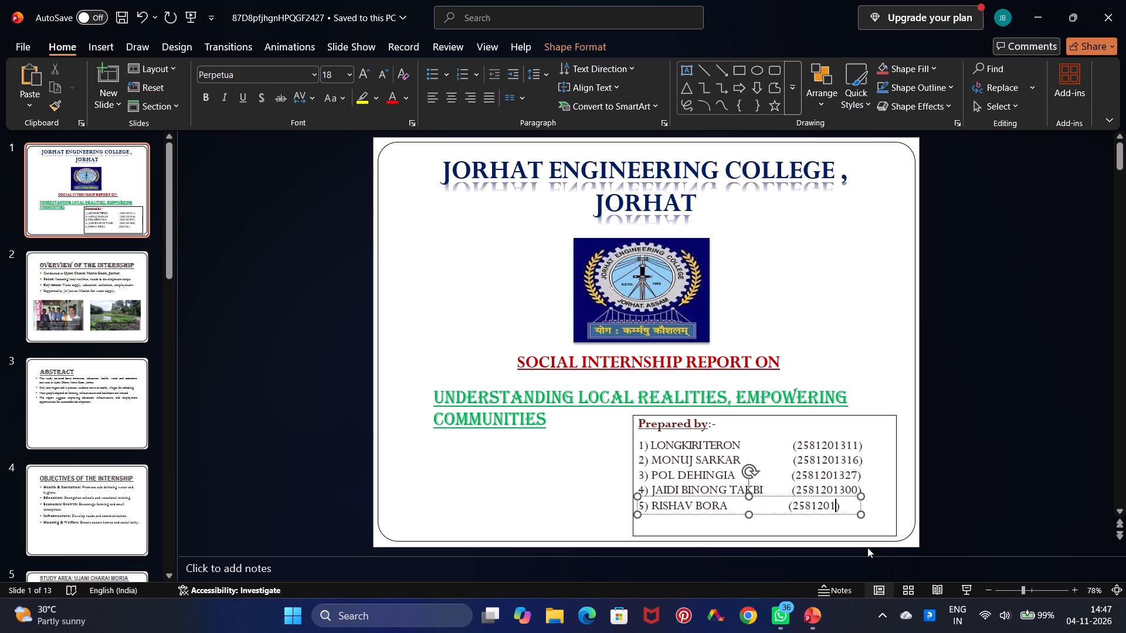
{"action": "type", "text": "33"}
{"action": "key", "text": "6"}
{"action": "left_click", "coordinate": [884, 467]}
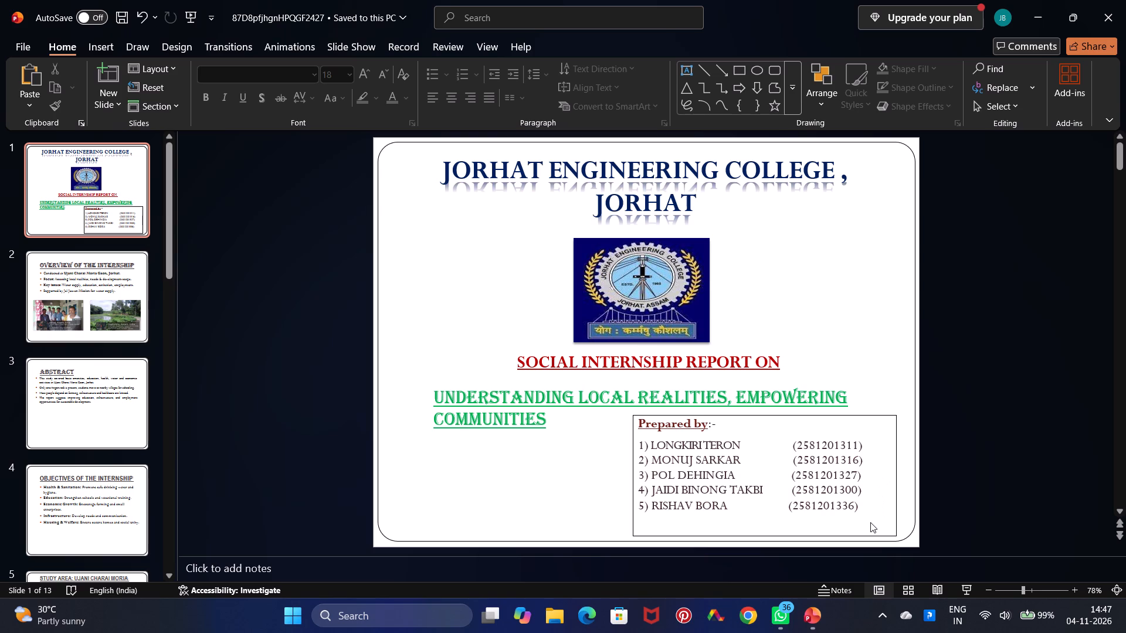
Widen the fifth student's text box slightly and insert two spaces before the roll number to align it with those above.
{"action": "left_click_drag", "start_coordinate": [803, 507], "coordinate": [818, 502]}
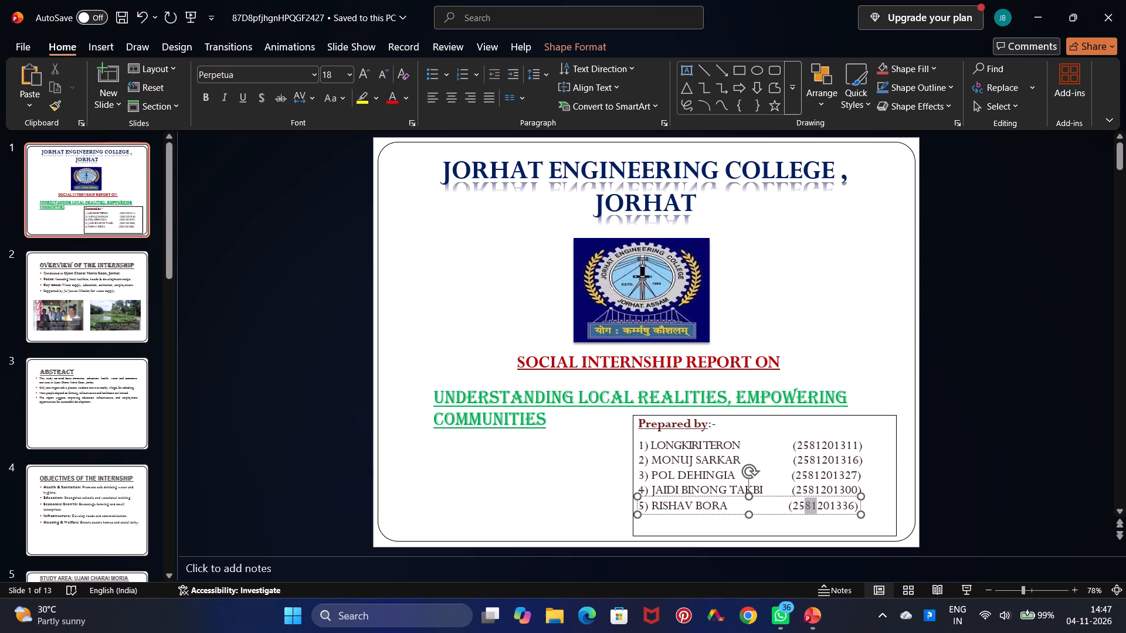
{"action": "left_click_drag", "start_coordinate": [818, 502], "coordinate": [843, 513]}
{"action": "left_click", "coordinate": [812, 525]}
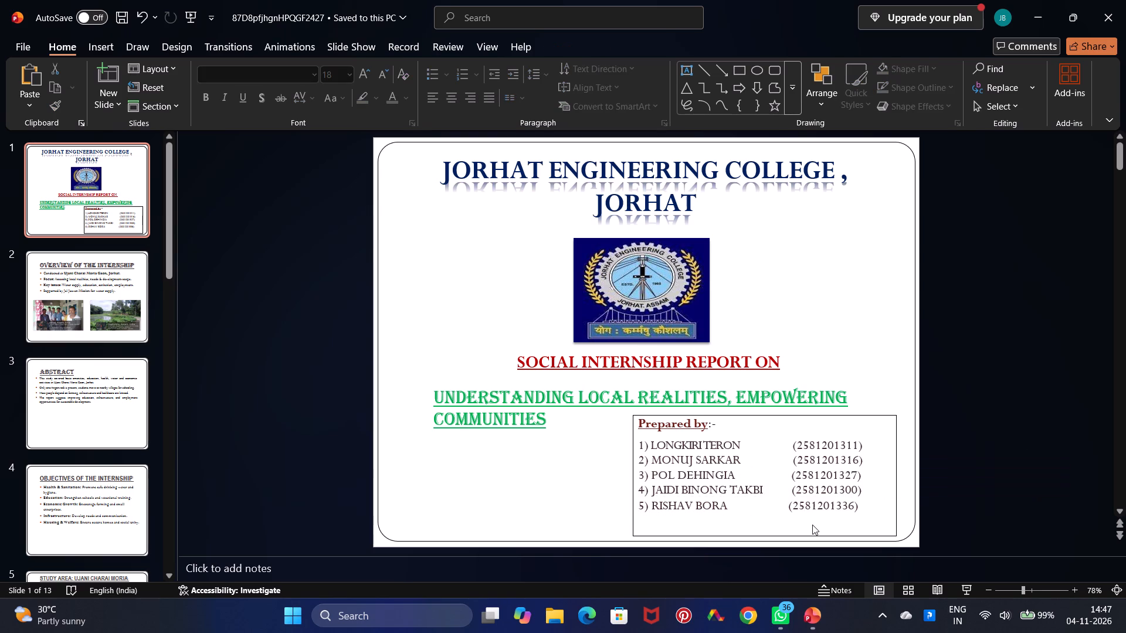
{"action": "left_click", "coordinate": [816, 505]}
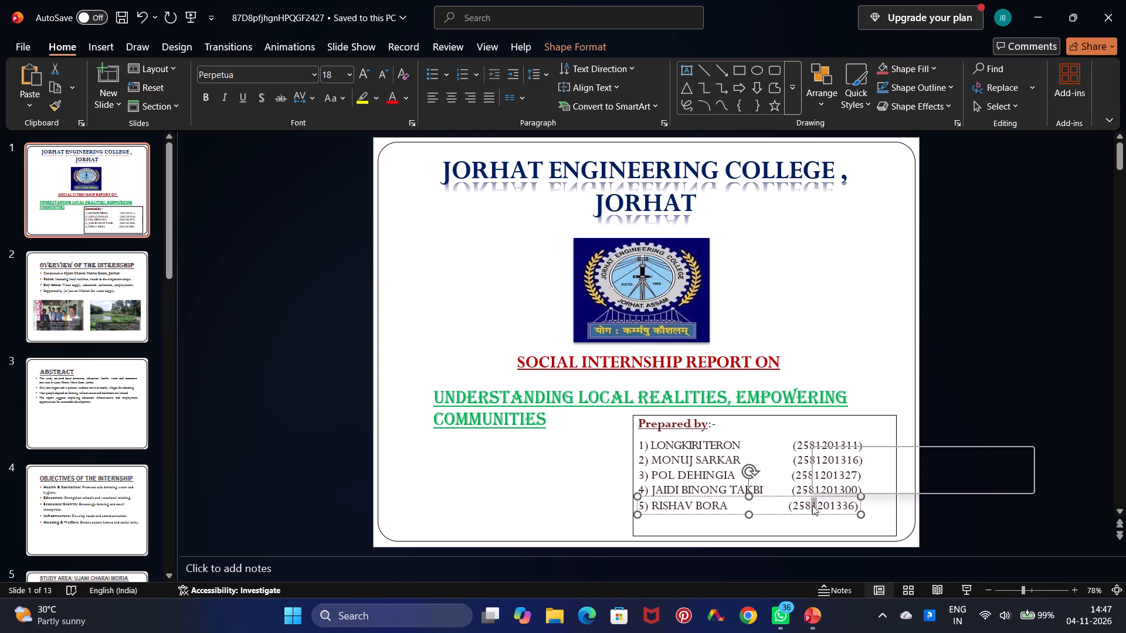
{"action": "left_click", "coordinate": [815, 529]}
{"action": "left_click", "coordinate": [847, 510]}
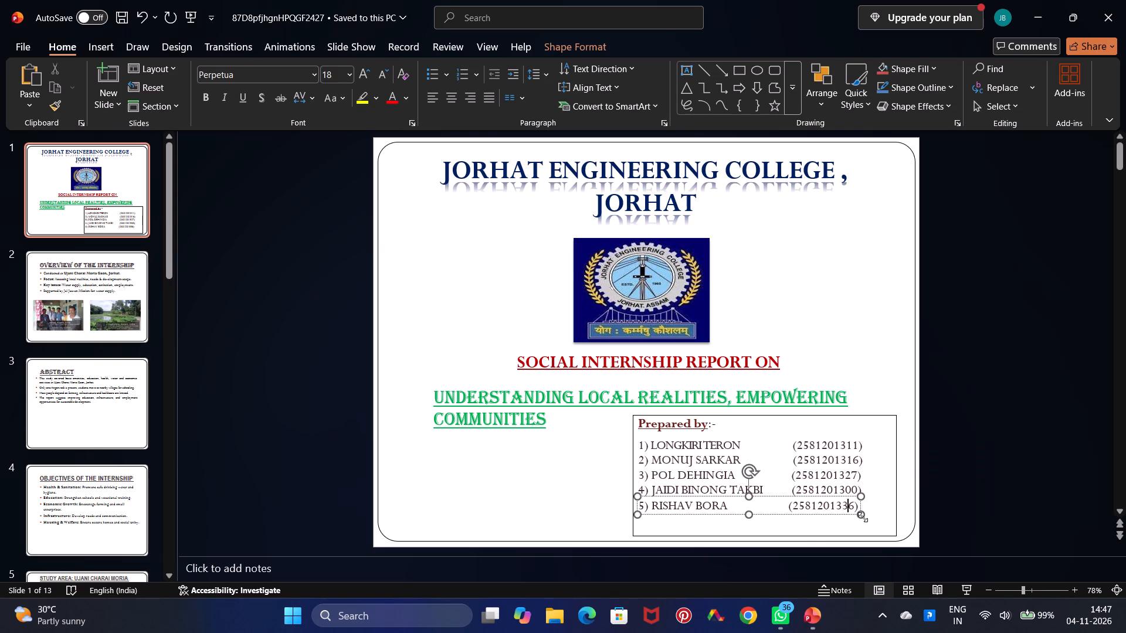
{"action": "left_click", "coordinate": [863, 517]}
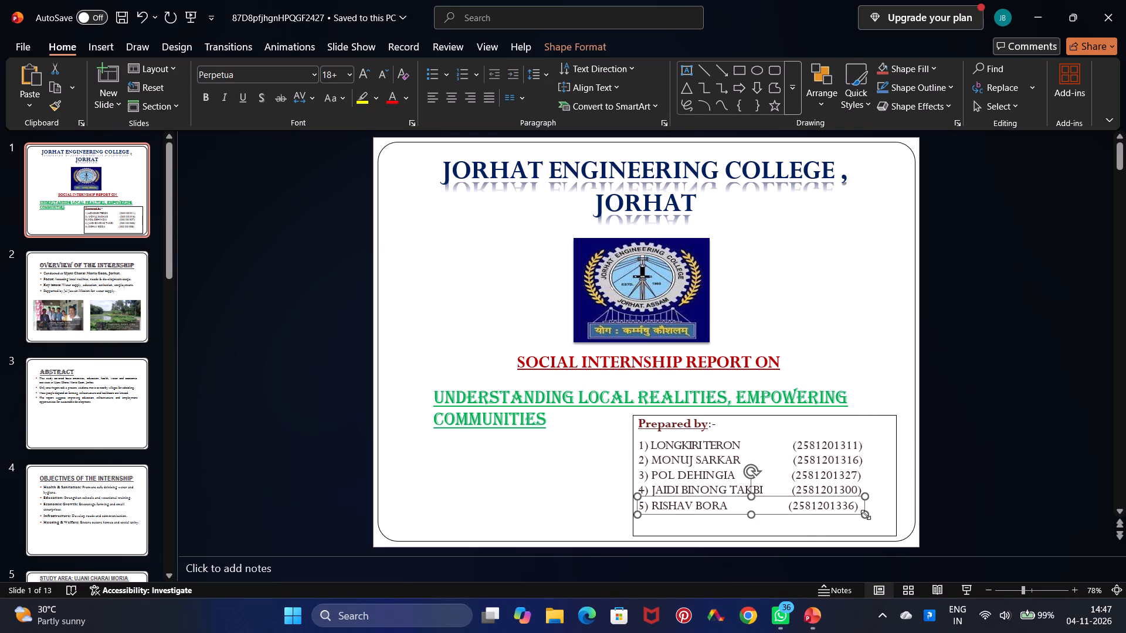
{"action": "left_click", "coordinate": [827, 526]}
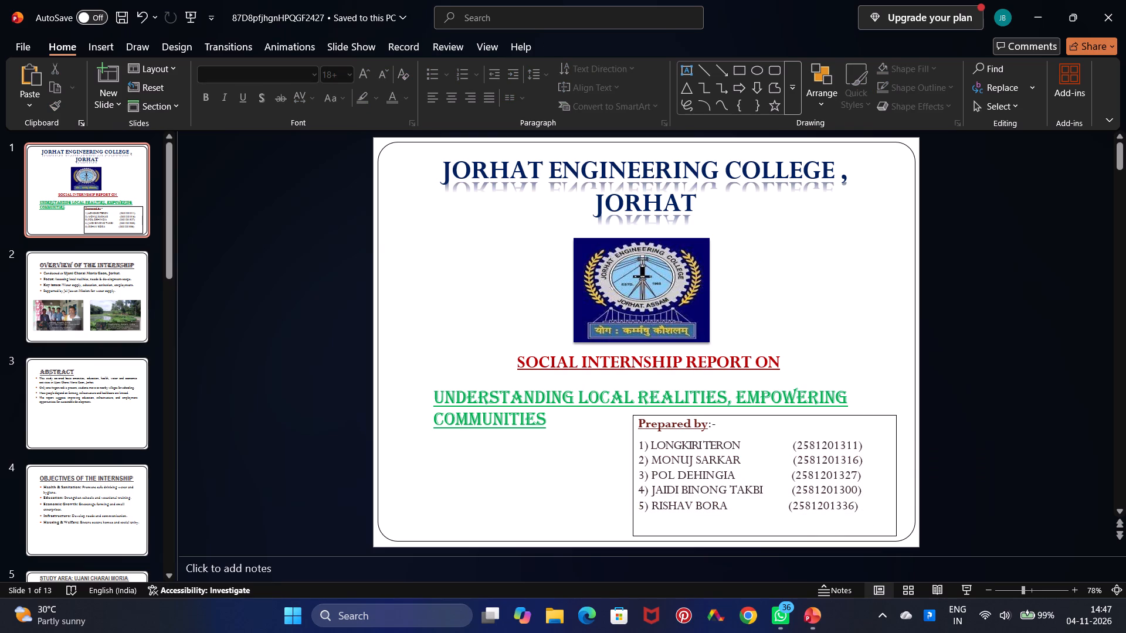
{"action": "left_click", "coordinate": [785, 506]}
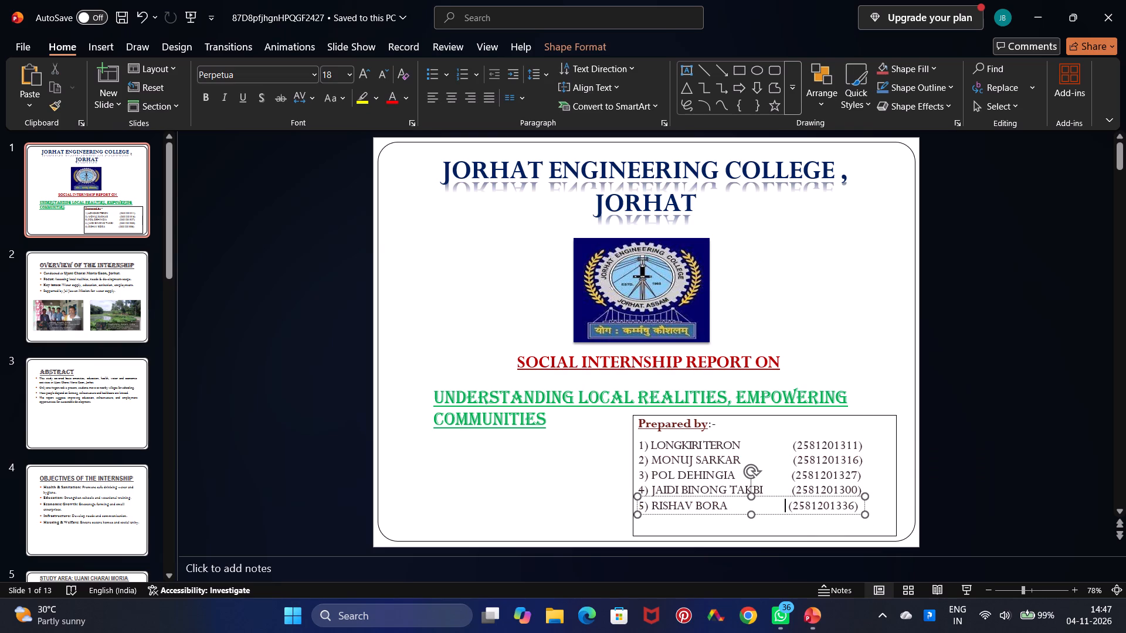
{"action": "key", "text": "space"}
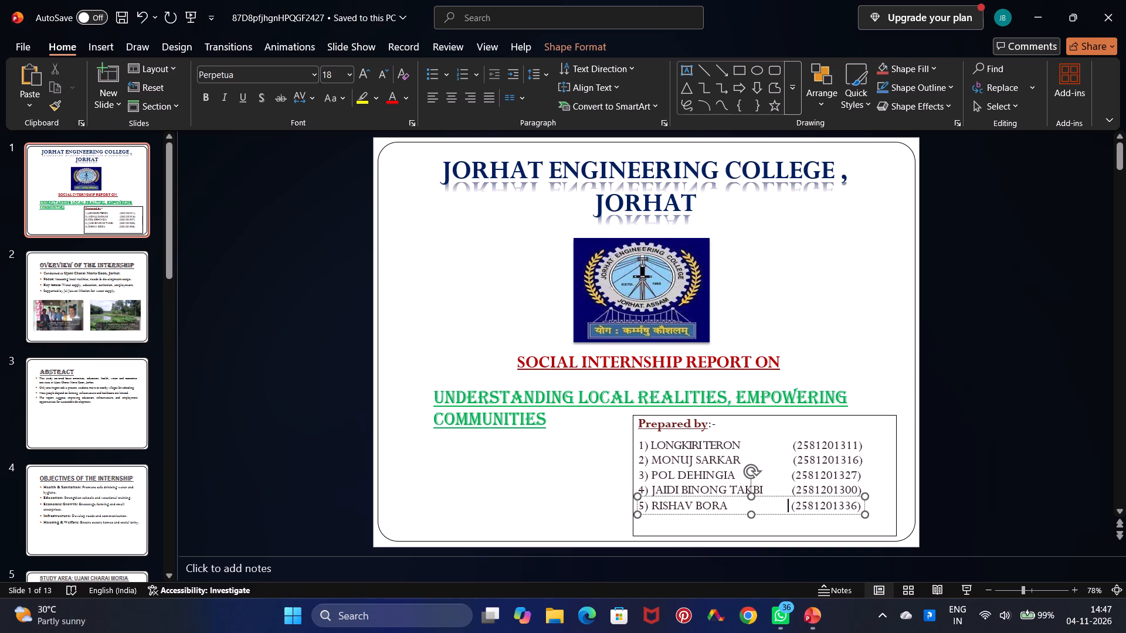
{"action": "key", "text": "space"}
{"action": "left_click", "coordinate": [791, 505]}
{"action": "left_click", "coordinate": [869, 451]}
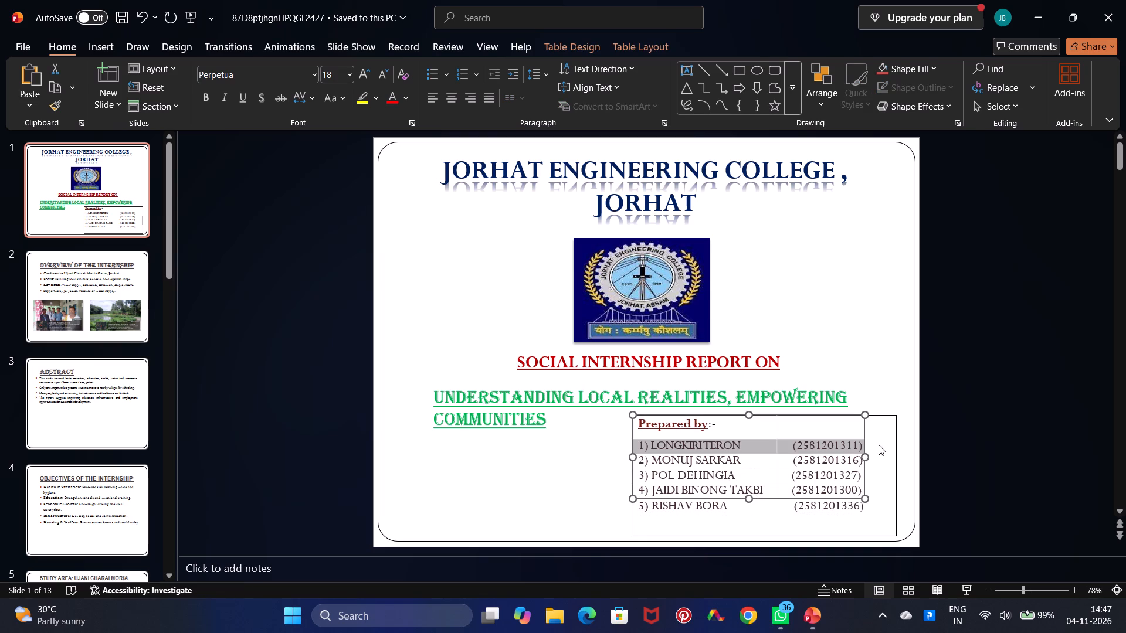
{"action": "left_click", "coordinate": [880, 370]}
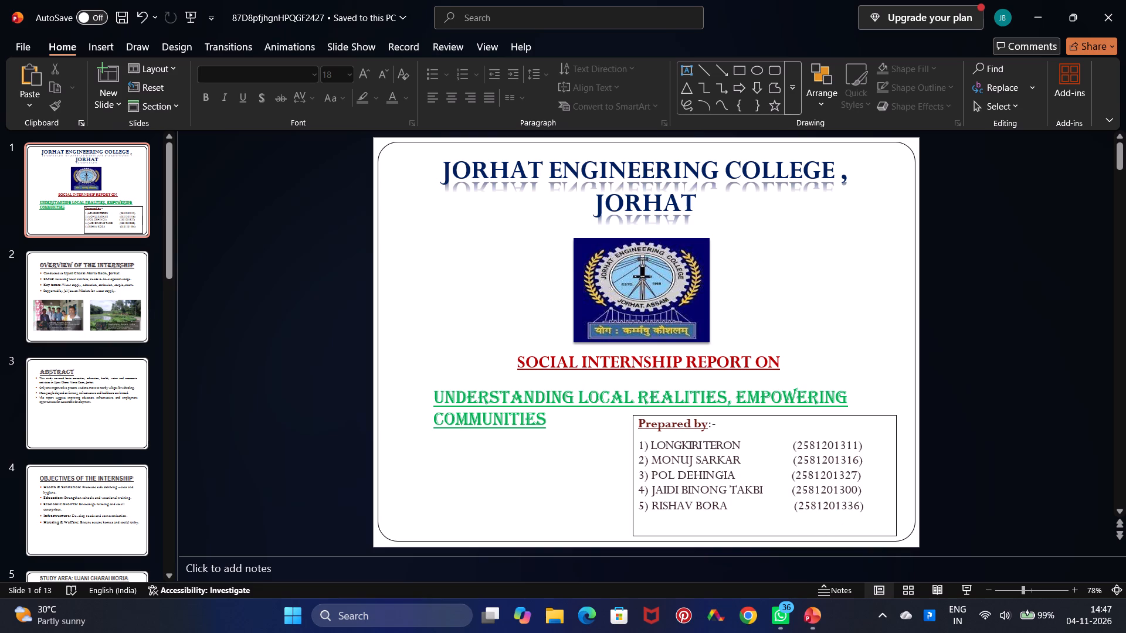
In the first bullet of the Overview of the Internship slide, replace the village name before "Gaon, Jorhat" with "Bamun".
{"action": "left_click", "coordinate": [123, 305]}
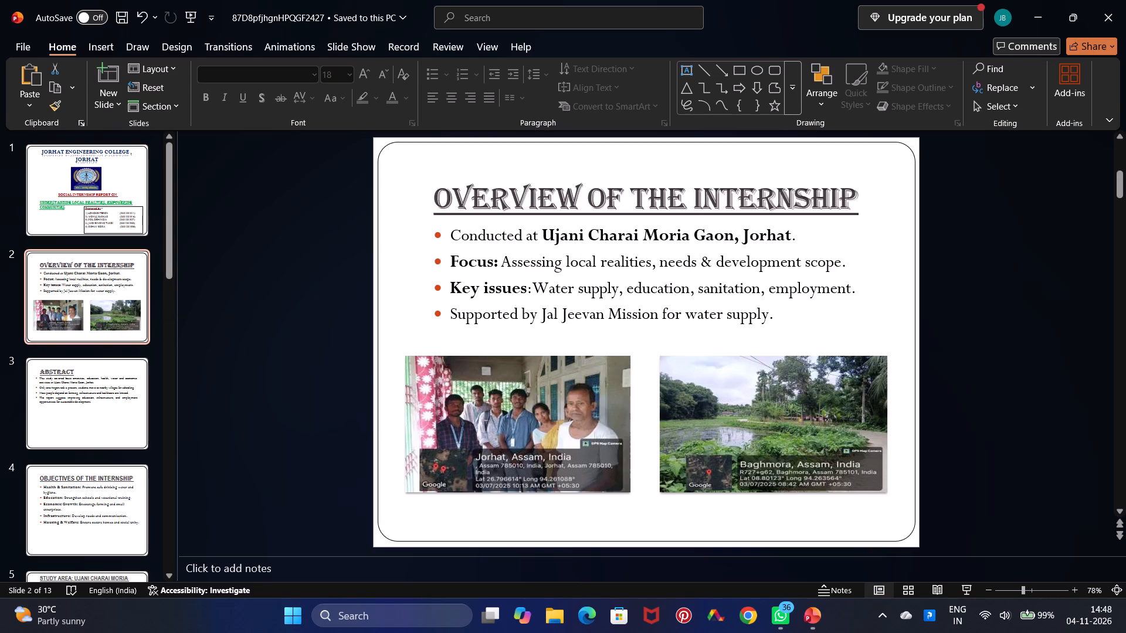
{"action": "left_click", "coordinate": [695, 234]}
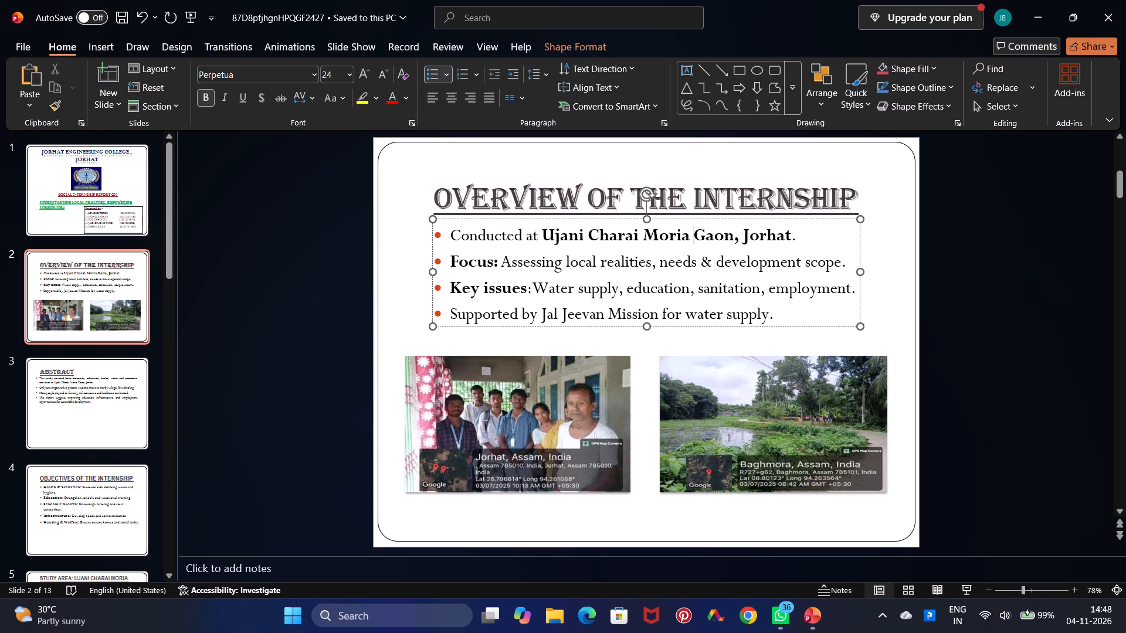
{"action": "left_click", "coordinate": [687, 236]}
{"action": "key", "text": "BackSpace"}
{"action": "key", "text": "BackSpace"}
{"action": "key", "text": "BackSpace"}
{"action": "key", "text": "BackSpace"}
{"action": "key", "text": "BackSpace"}
{"action": "key", "text": "BackSpace"}
{"action": "key", "text": "BackSpace"}
{"action": "key", "text": "BackSpace"}
{"action": "key", "text": "BackSpace"}
{"action": "key", "text": "BackSpace"}
{"action": "key", "text": "BackSpace"}
{"action": "key", "text": "BackSpace"}
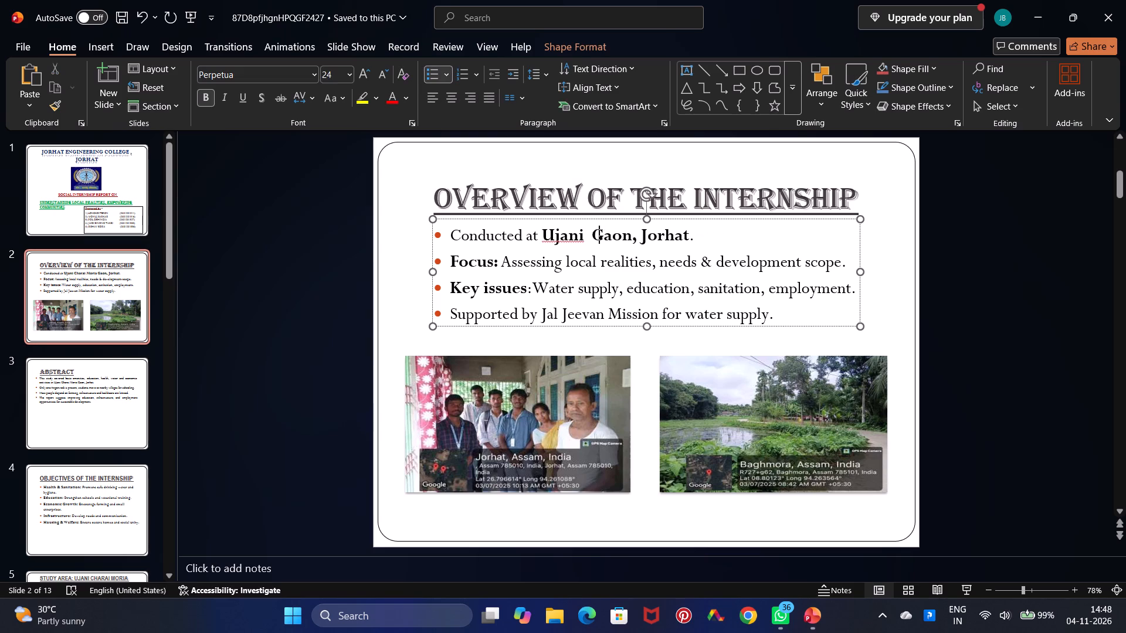
{"action": "key", "text": "BackSpace"}
{"action": "key", "text": "BackSpace"}
{"action": "key", "text": "BackSpace"}
{"action": "key", "text": "BackSpace"}
{"action": "key", "text": "BackSpace"}
{"action": "key", "text": "BackSpace"}
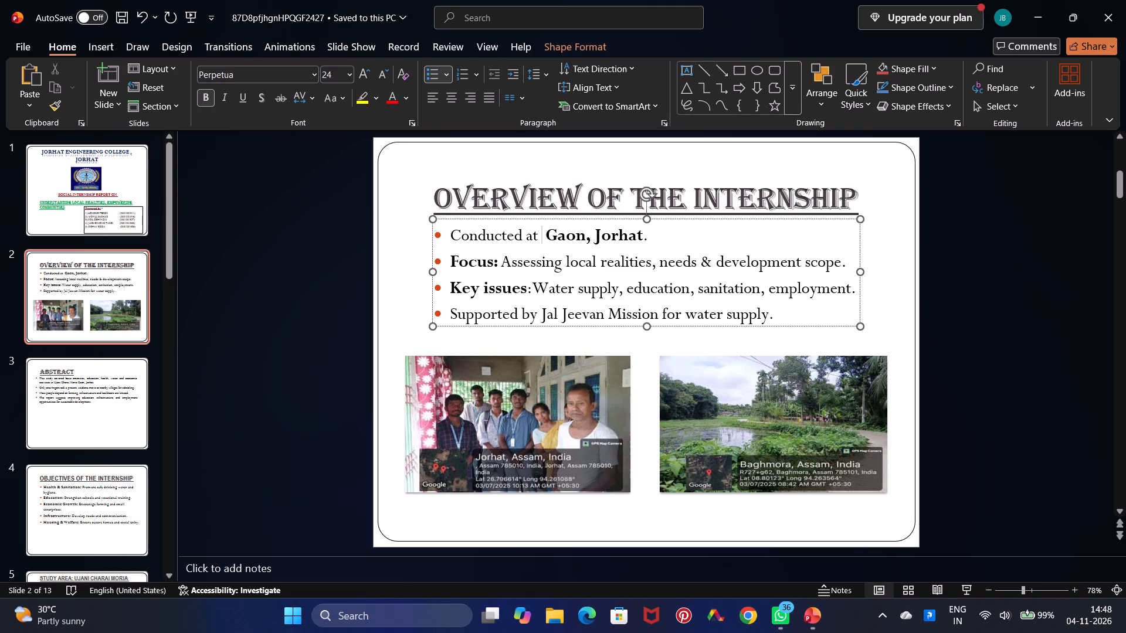
{"action": "left_click", "coordinate": [687, 236]}
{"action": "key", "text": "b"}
{"action": "key", "text": "BackSpace"}
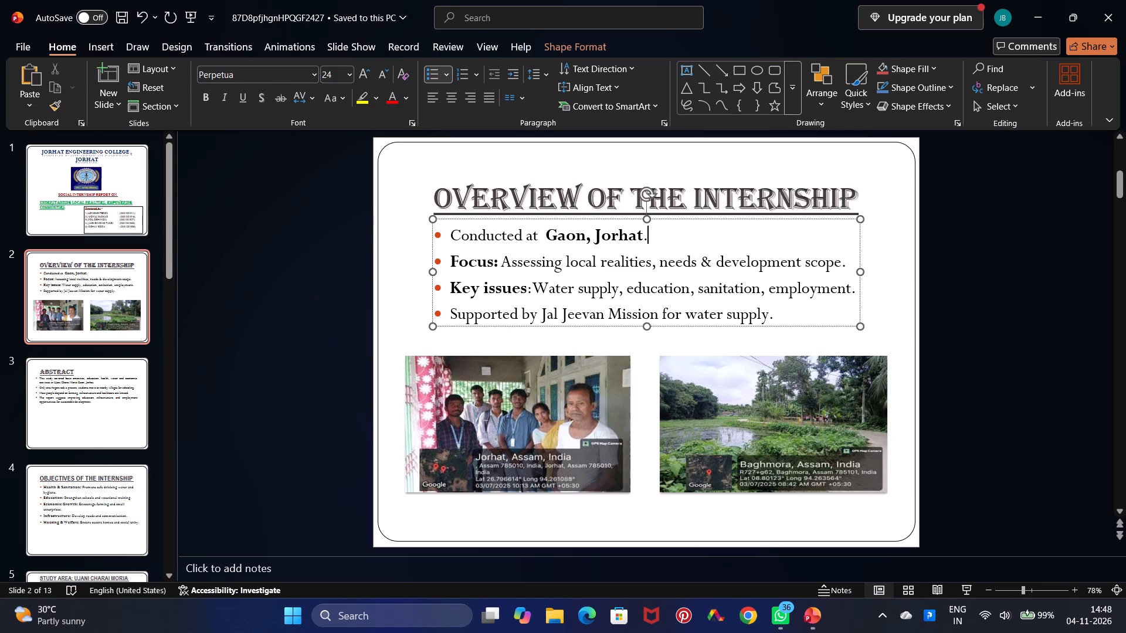
{"action": "left_click", "coordinate": [541, 234]}
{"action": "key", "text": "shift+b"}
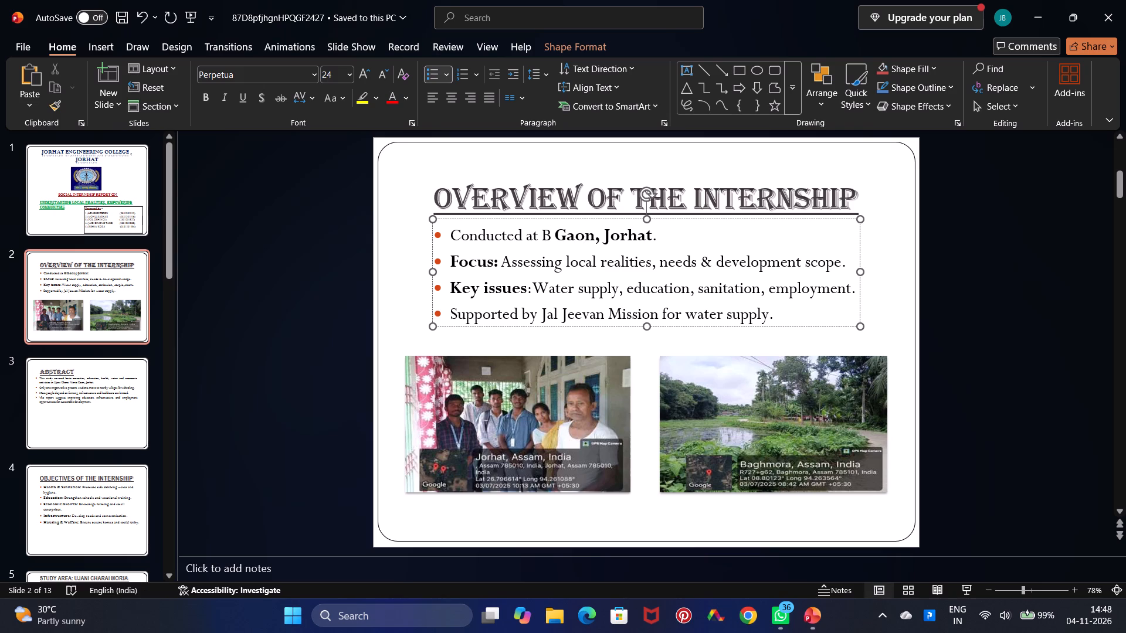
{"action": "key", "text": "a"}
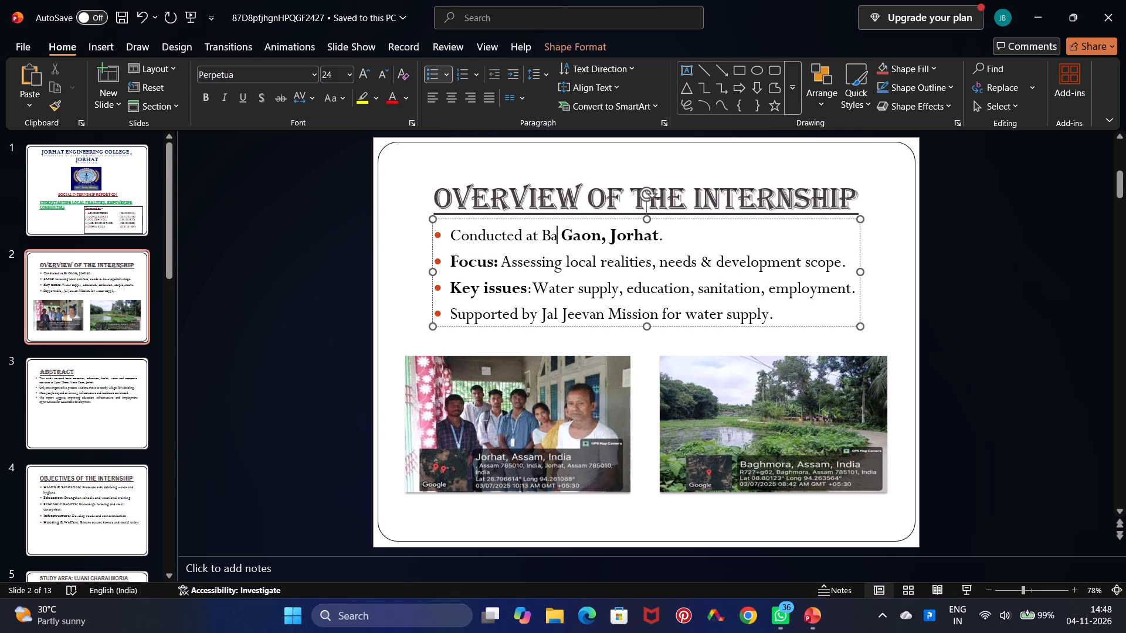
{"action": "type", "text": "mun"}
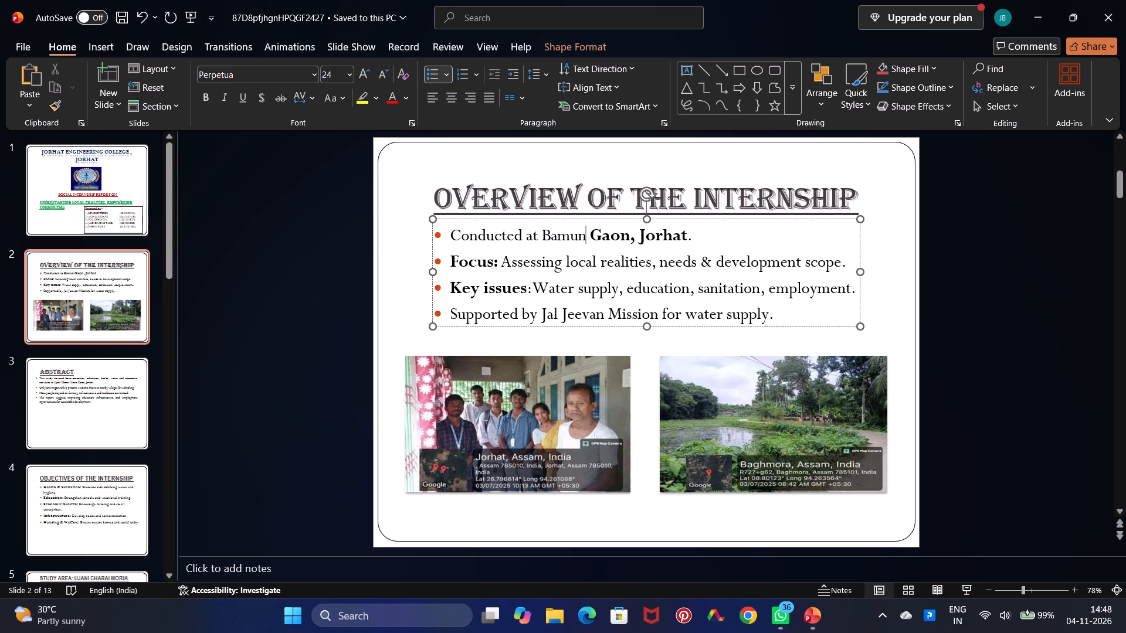
Compare the formatting of "Bamun" with "Gaon, Jorhat" and look through the fonts available for "Bamun".
{"action": "left_click_drag", "start_coordinate": [544, 235], "coordinate": [582, 236]}
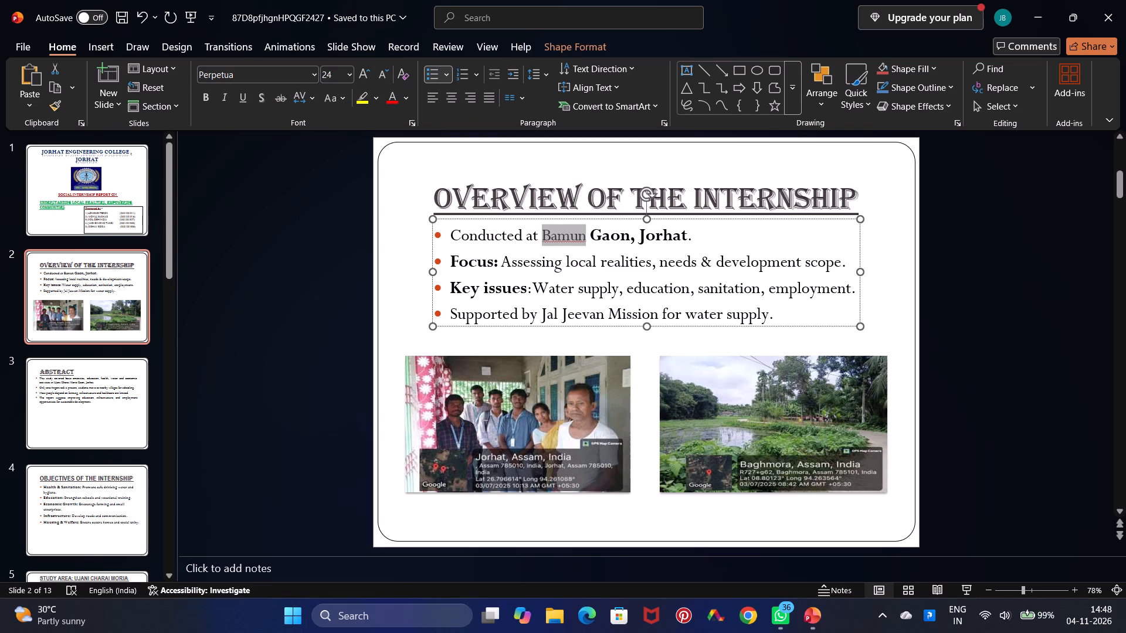
{"action": "left_click_drag", "start_coordinate": [582, 236], "coordinate": [689, 235]}
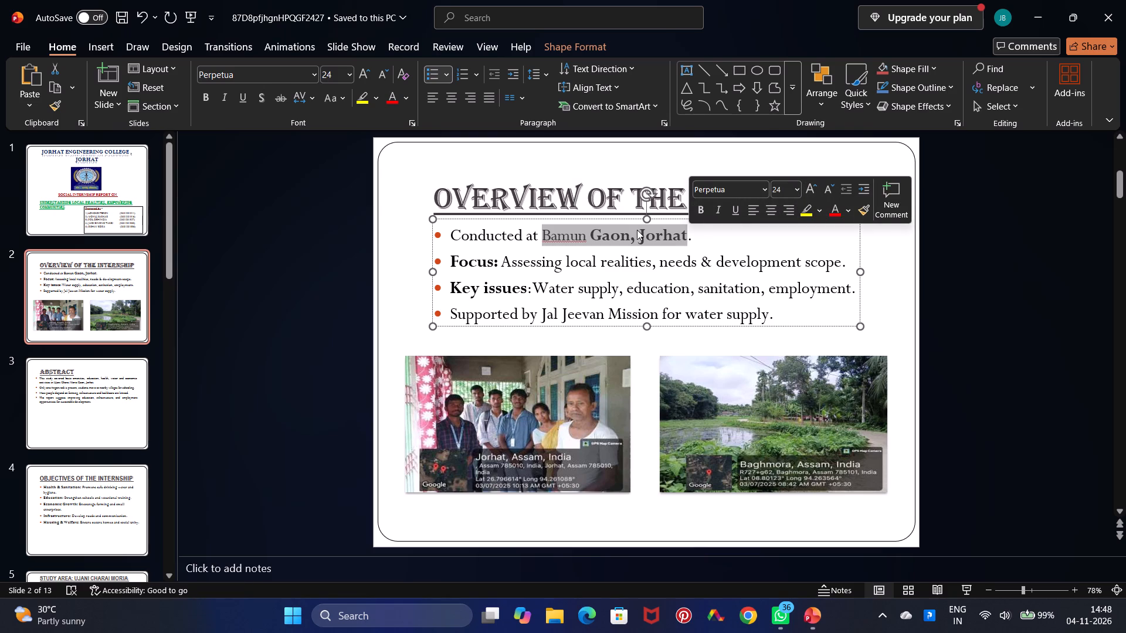
{"action": "left_click", "coordinate": [725, 241]}
{"action": "left_click_drag", "start_coordinate": [592, 236], "coordinate": [599, 231]}
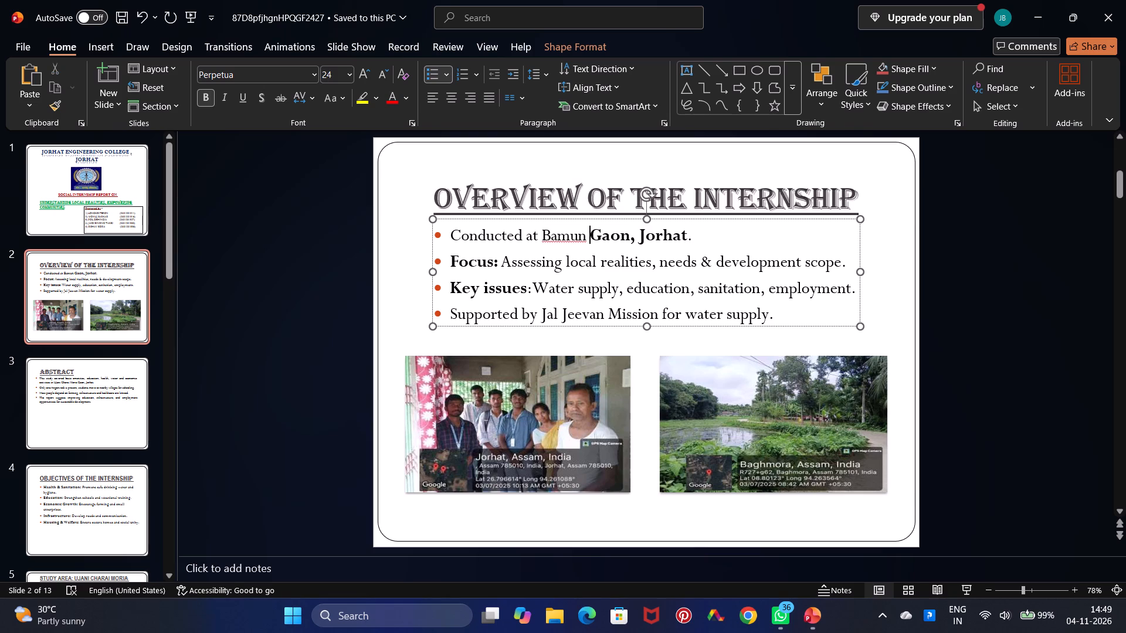
{"action": "left_click_drag", "start_coordinate": [599, 231], "coordinate": [666, 229]}
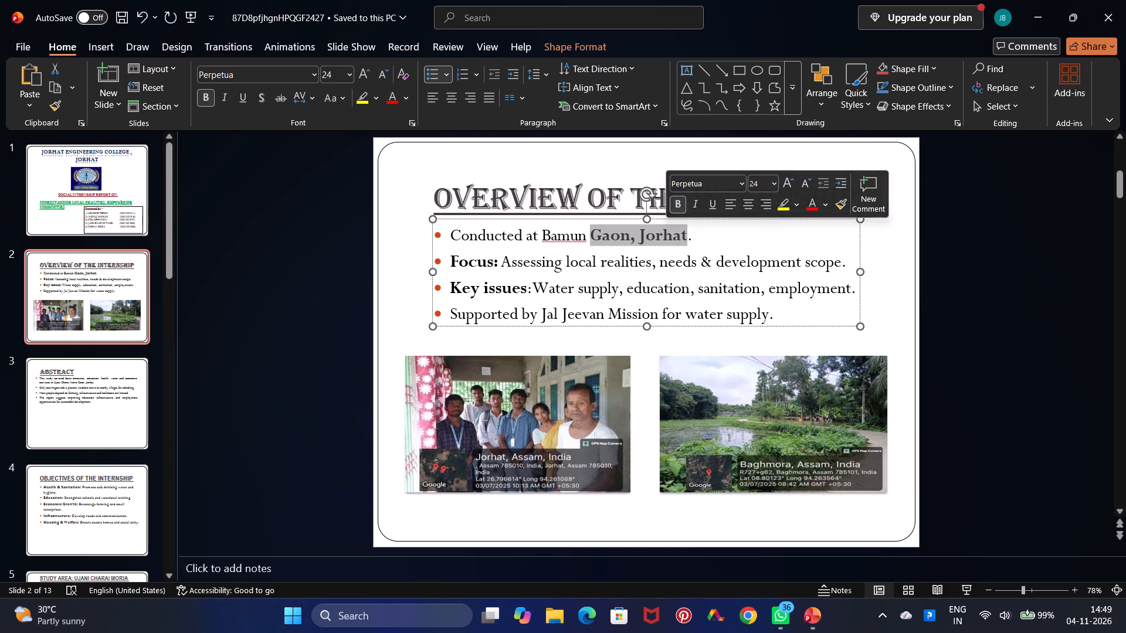
{"action": "left_click", "coordinate": [709, 225]}
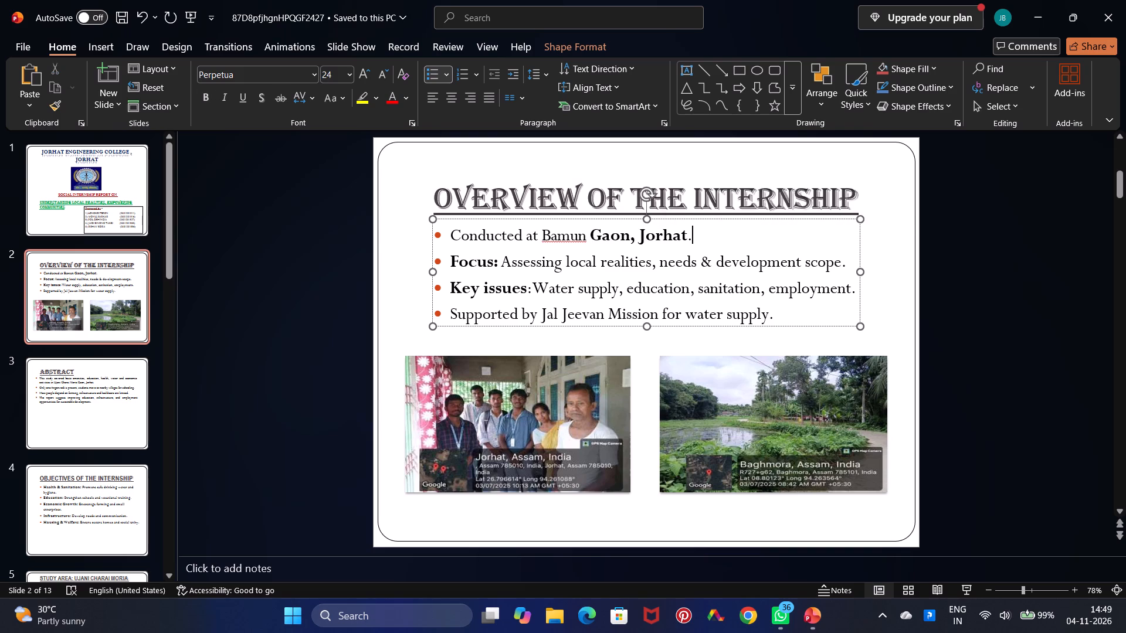
{"action": "left_click_drag", "start_coordinate": [545, 235], "coordinate": [585, 231]}
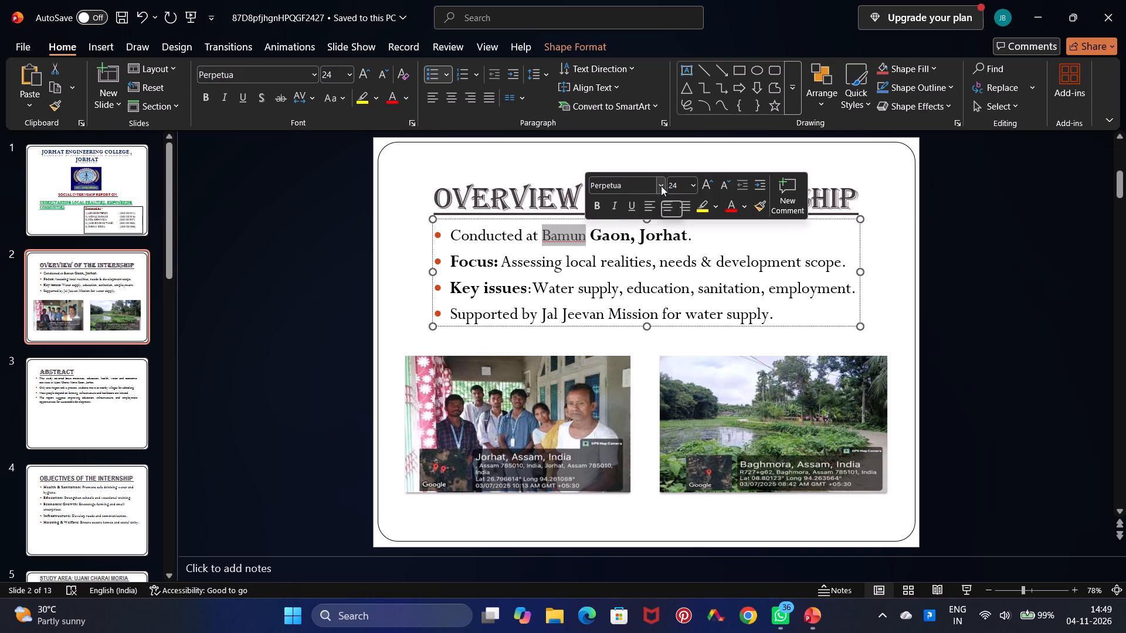
{"action": "left_click", "coordinate": [661, 186]}
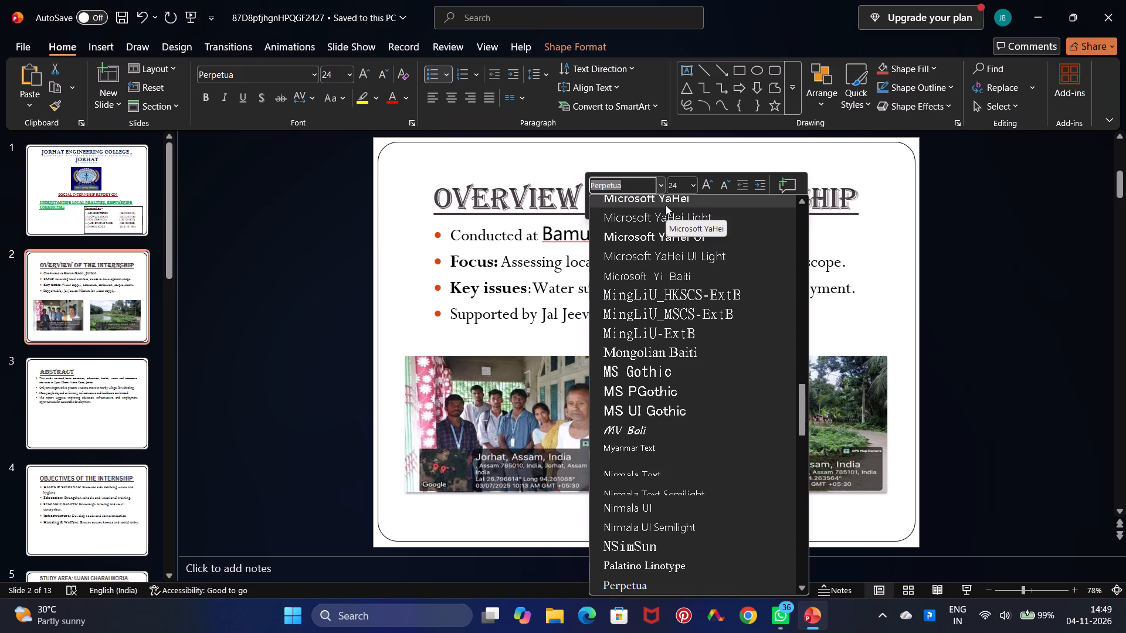
{"action": "left_click", "coordinate": [1013, 186]}
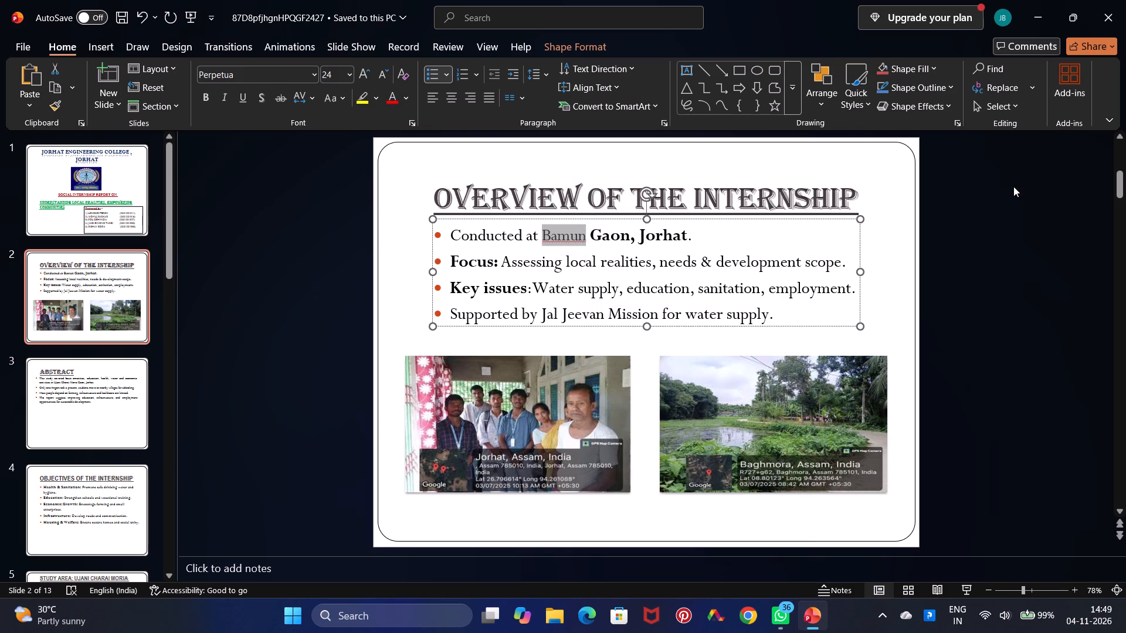
{"action": "left_click", "coordinate": [570, 232]}
{"action": "left_click_drag", "start_coordinate": [542, 231], "coordinate": [569, 230]}
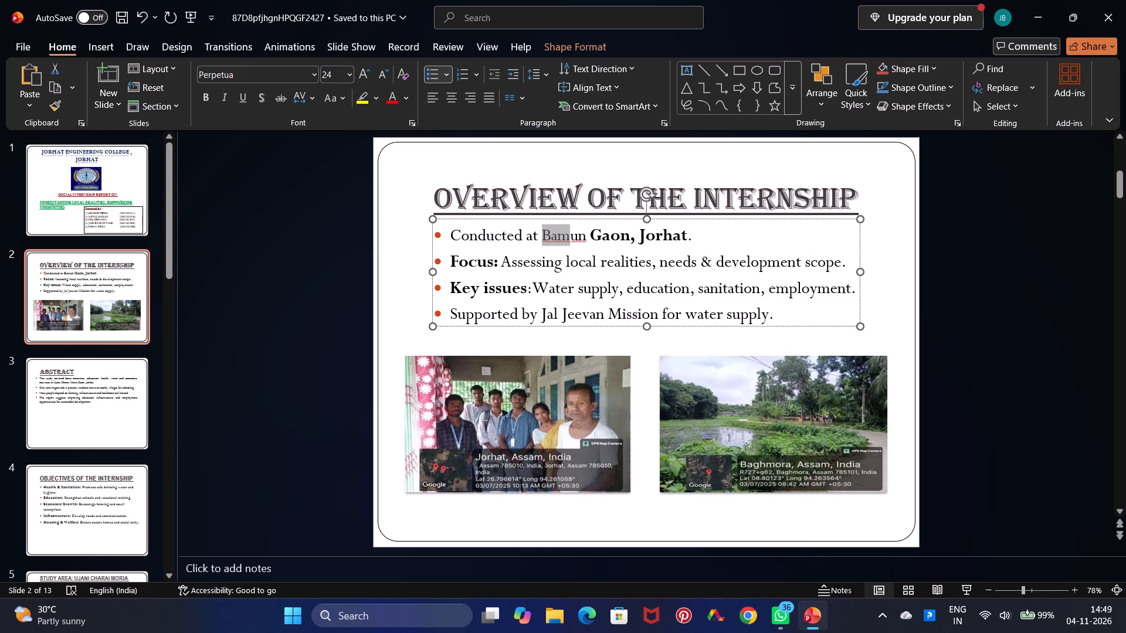
{"action": "left_click_drag", "start_coordinate": [569, 230], "coordinate": [584, 230]}
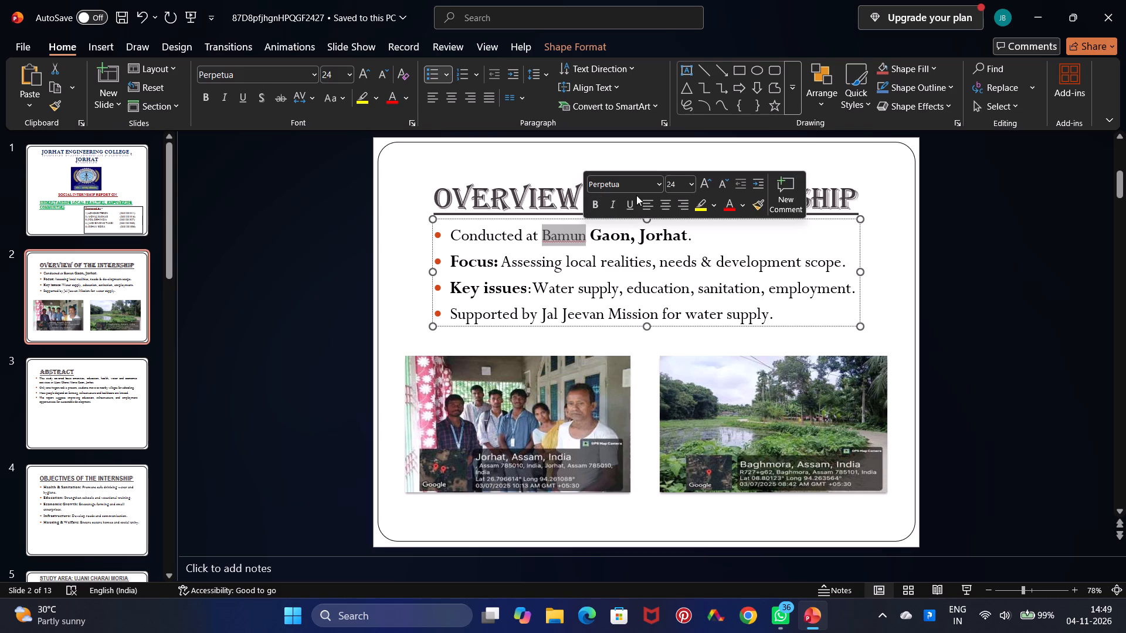
{"action": "left_click", "coordinate": [658, 183]}
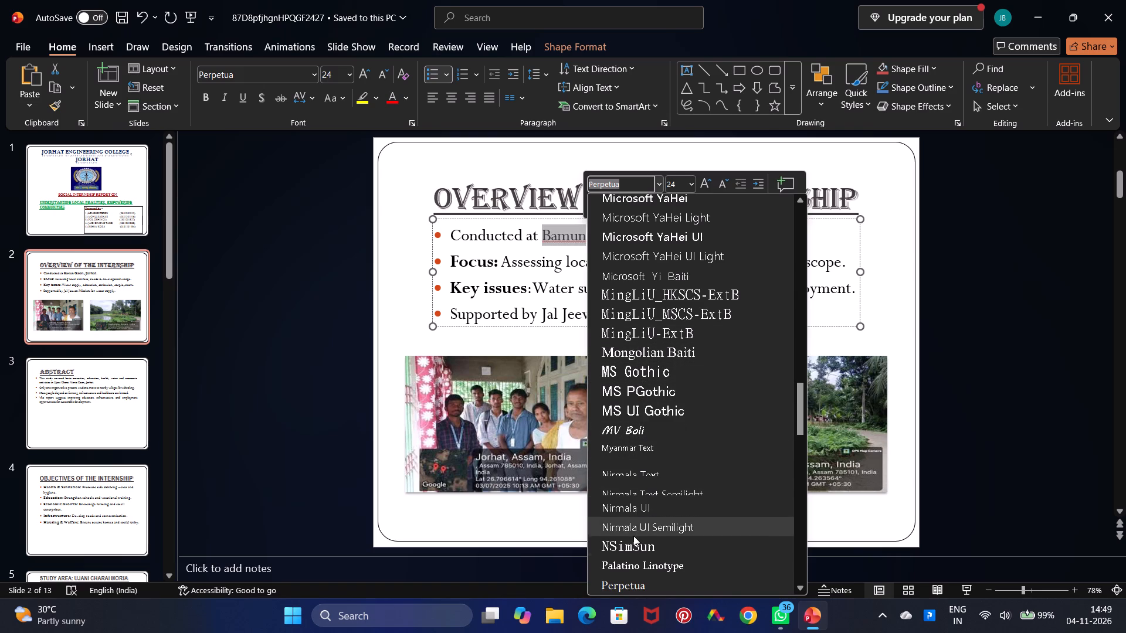
{"action": "scroll", "coordinate": [634, 537], "scroll_direction": "down", "scroll_amount": 1}
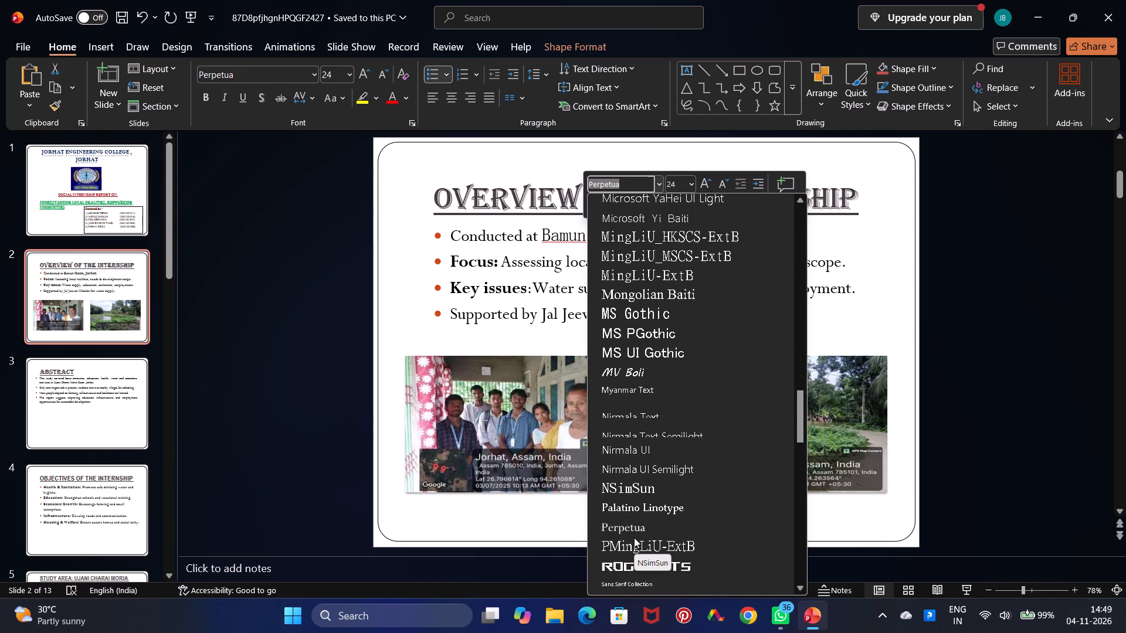
{"action": "scroll", "coordinate": [631, 532], "scroll_direction": "down", "scroll_amount": 7}
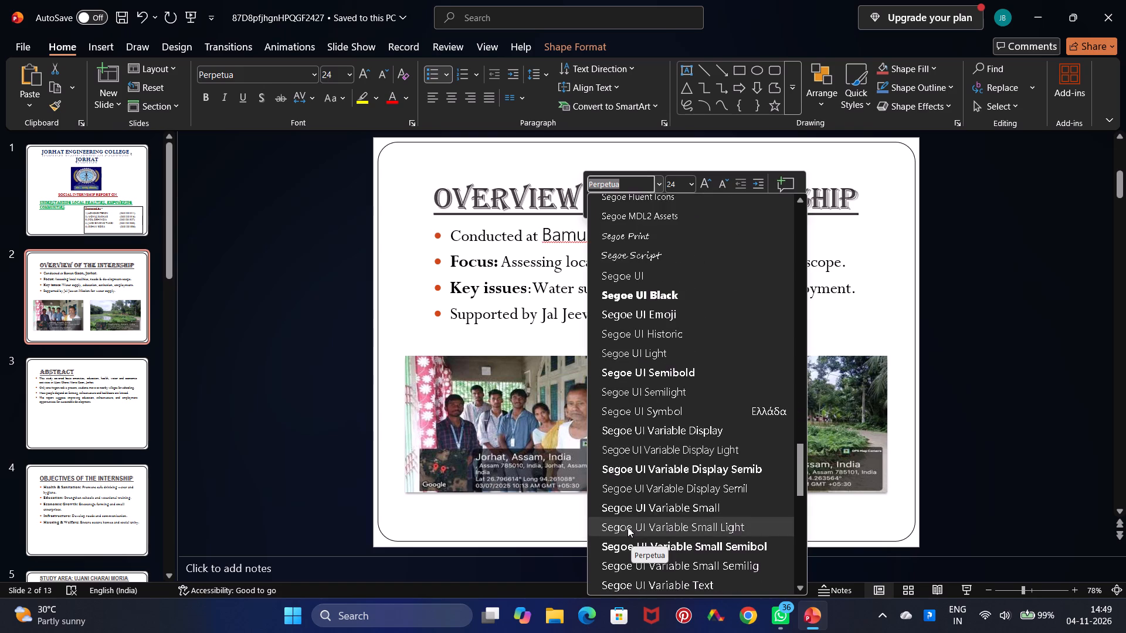
{"action": "scroll", "coordinate": [628, 527], "scroll_direction": "down", "scroll_amount": 13}
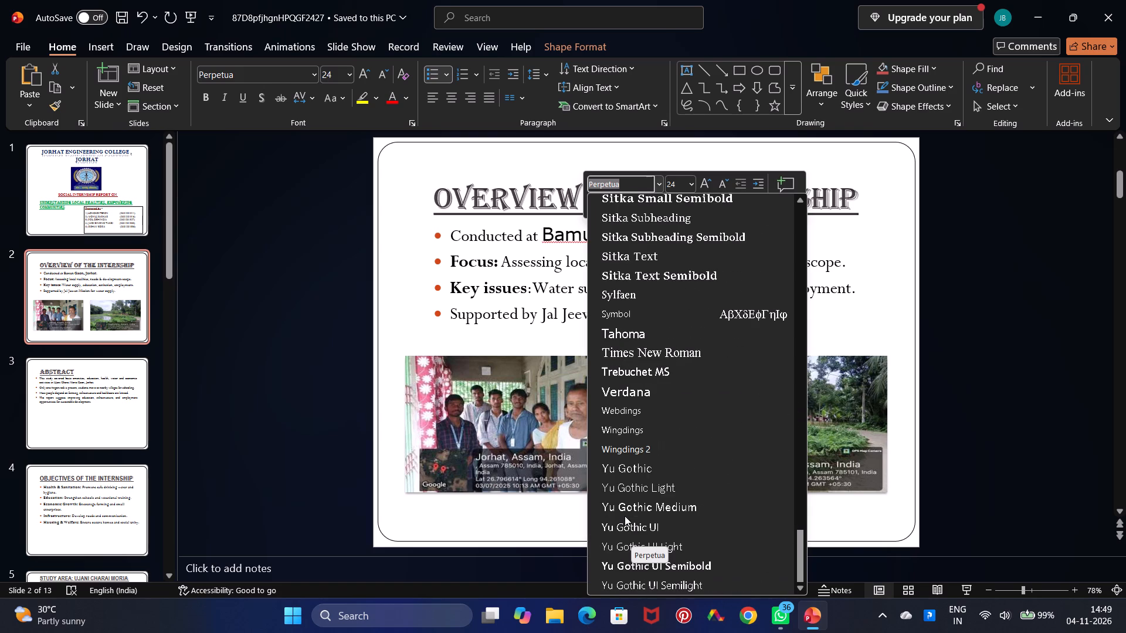
{"action": "left_click", "coordinate": [1022, 231]}
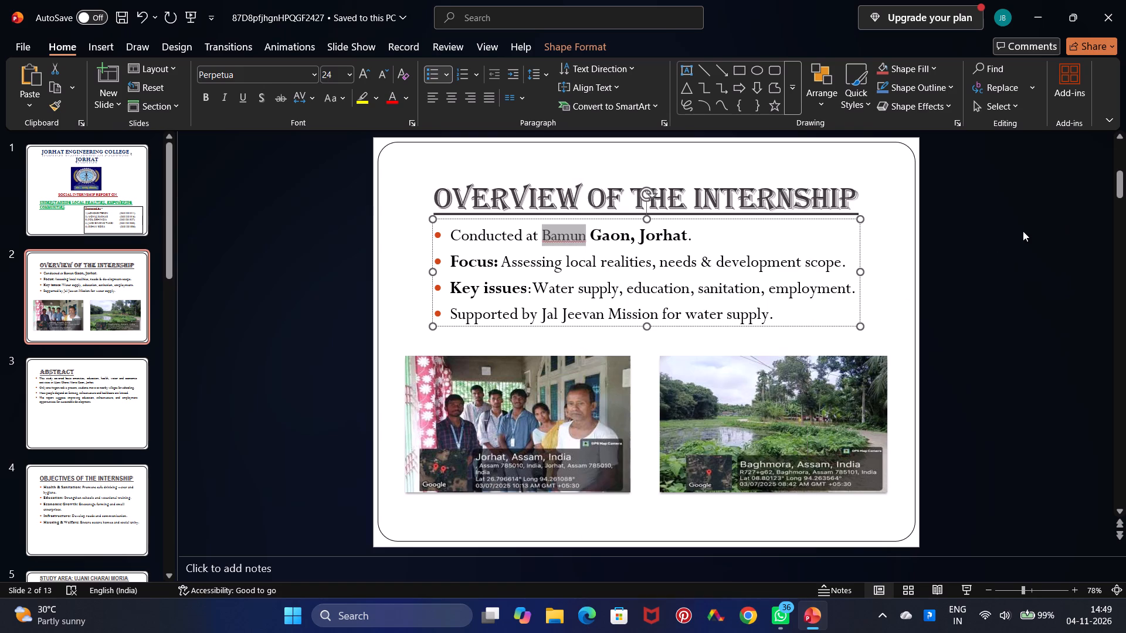
Check the font applied to "Gaon," in the first bullet of the Overview of the Internship slide.
{"action": "left_click_drag", "start_coordinate": [596, 236], "coordinate": [636, 232]}
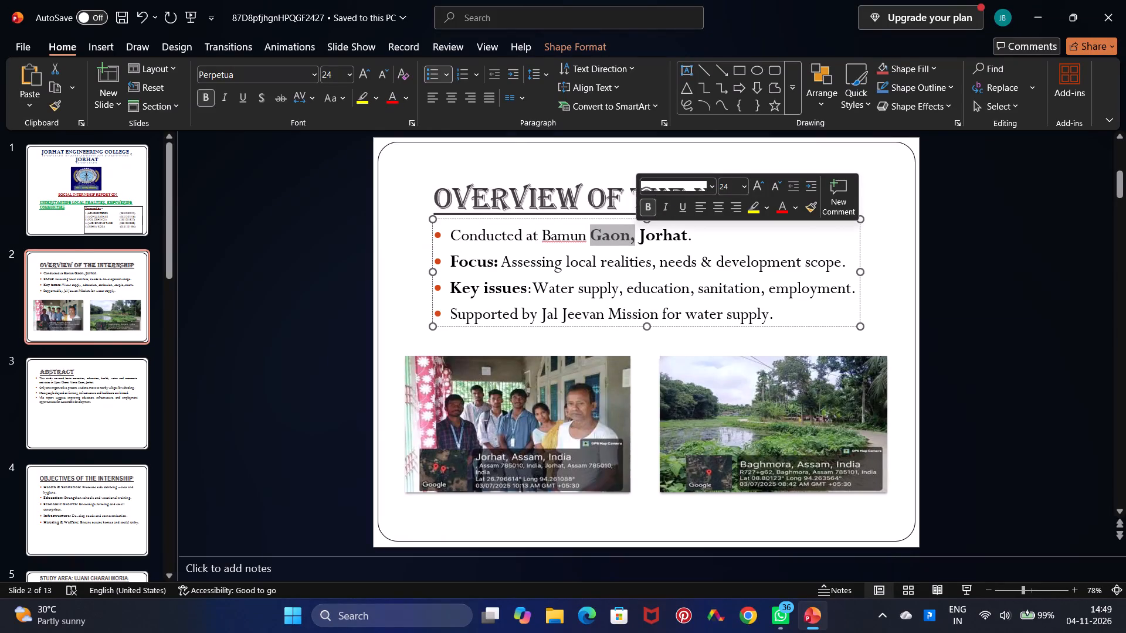
{"action": "left_click", "coordinate": [707, 186]}
{"action": "left_click", "coordinate": [711, 183]}
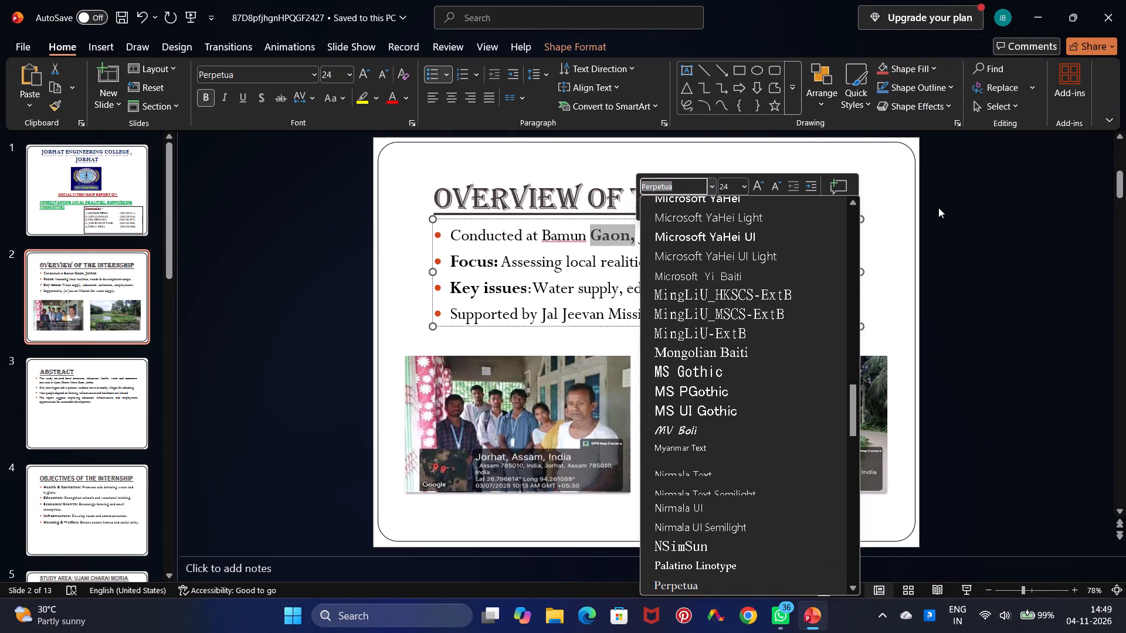
{"action": "scroll", "coordinate": [907, 230], "scroll_direction": "down", "scroll_amount": 3}
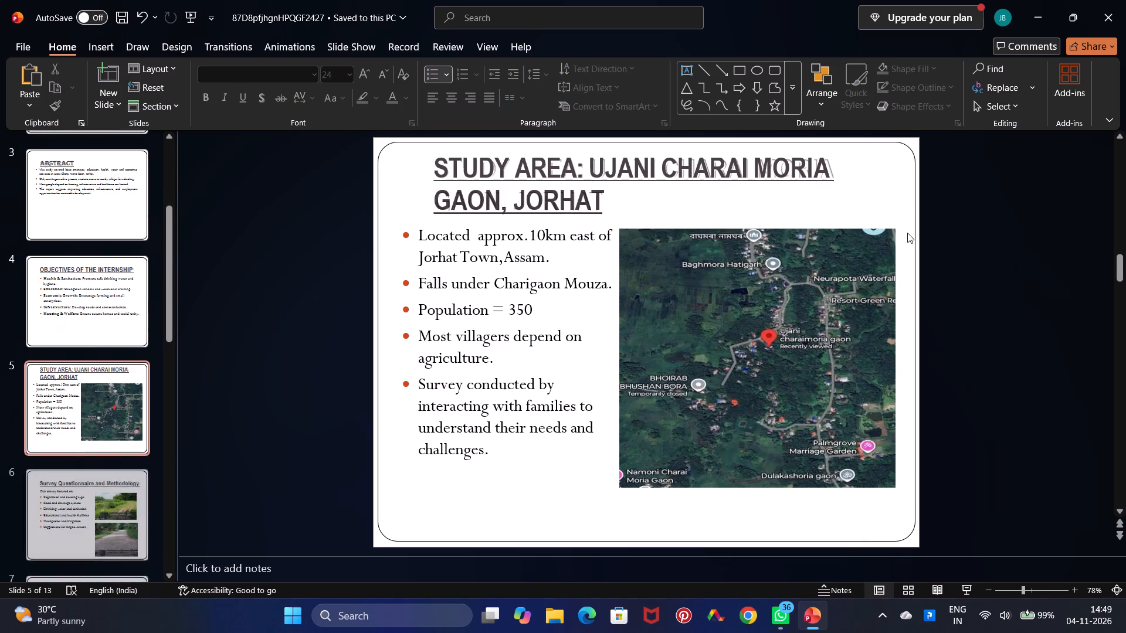
{"action": "scroll", "coordinate": [907, 233], "scroll_direction": "up", "scroll_amount": 2}
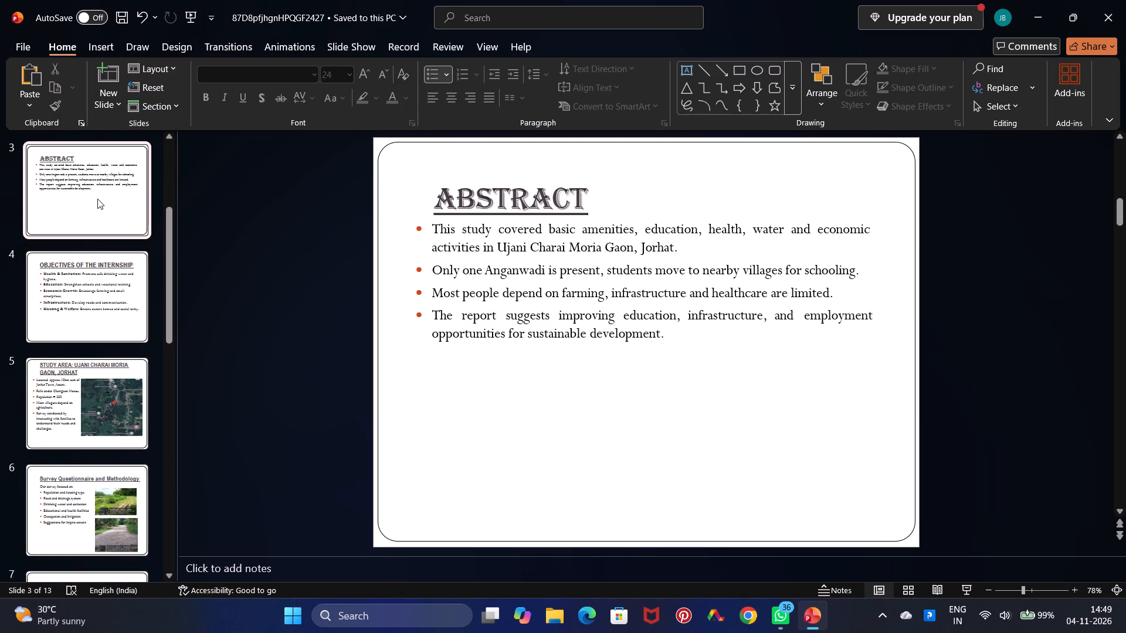
{"action": "scroll", "coordinate": [97, 197], "scroll_direction": "up", "scroll_amount": 8}
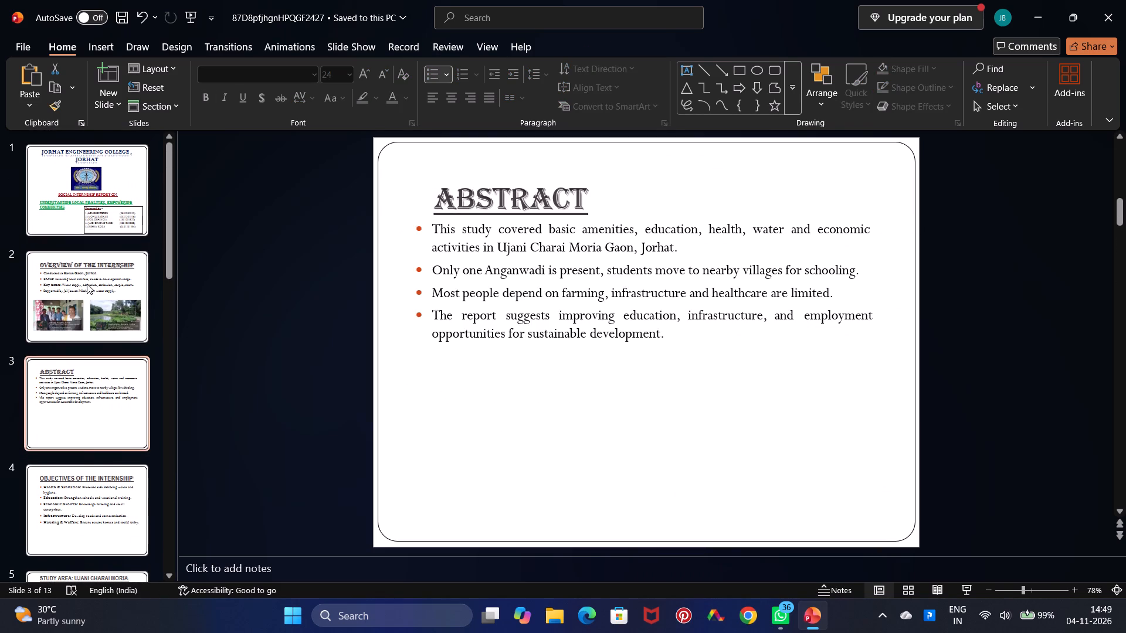
{"action": "left_click", "coordinate": [86, 285]}
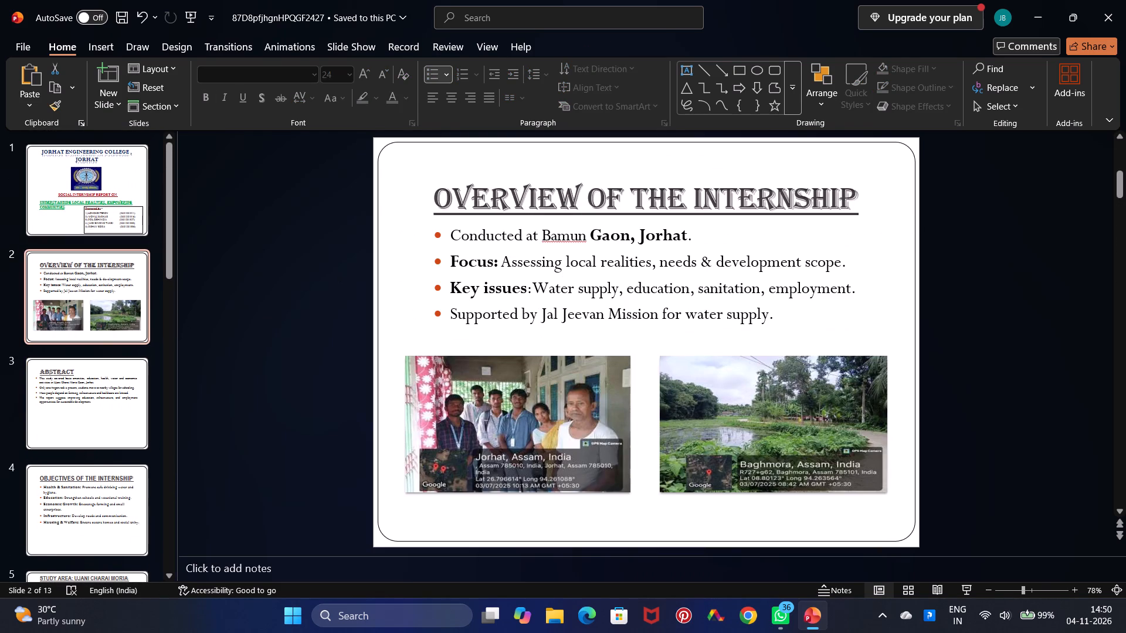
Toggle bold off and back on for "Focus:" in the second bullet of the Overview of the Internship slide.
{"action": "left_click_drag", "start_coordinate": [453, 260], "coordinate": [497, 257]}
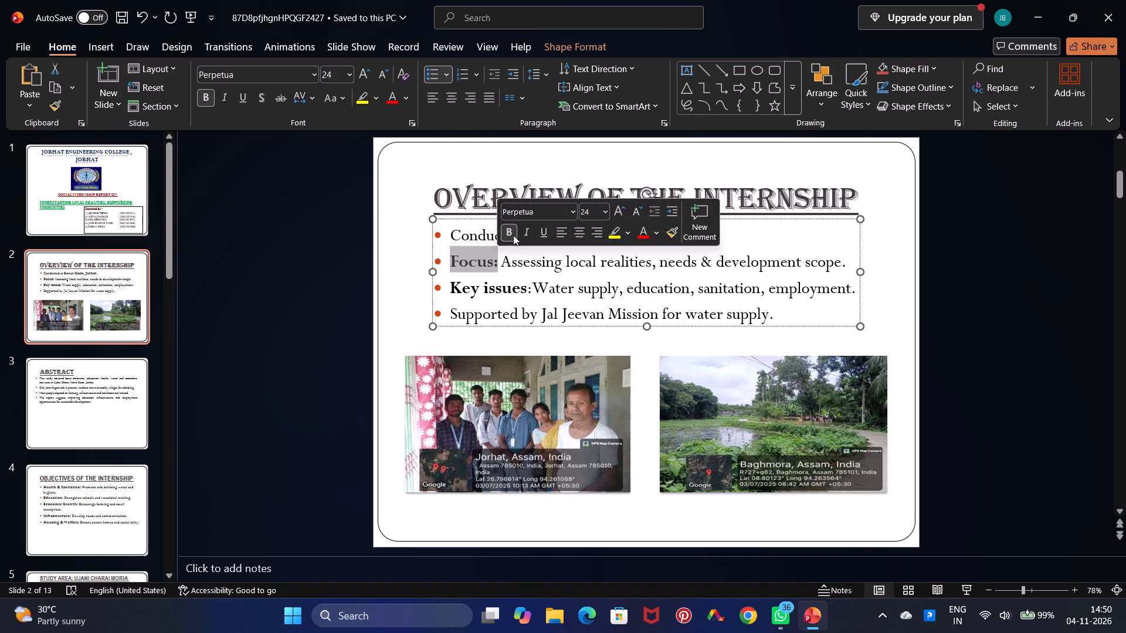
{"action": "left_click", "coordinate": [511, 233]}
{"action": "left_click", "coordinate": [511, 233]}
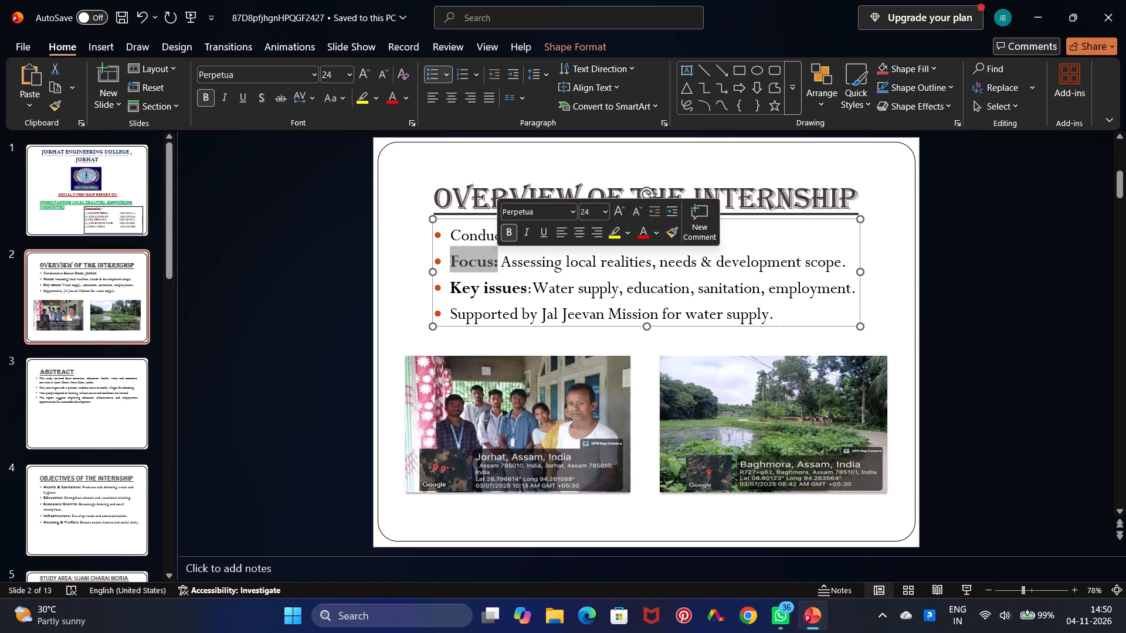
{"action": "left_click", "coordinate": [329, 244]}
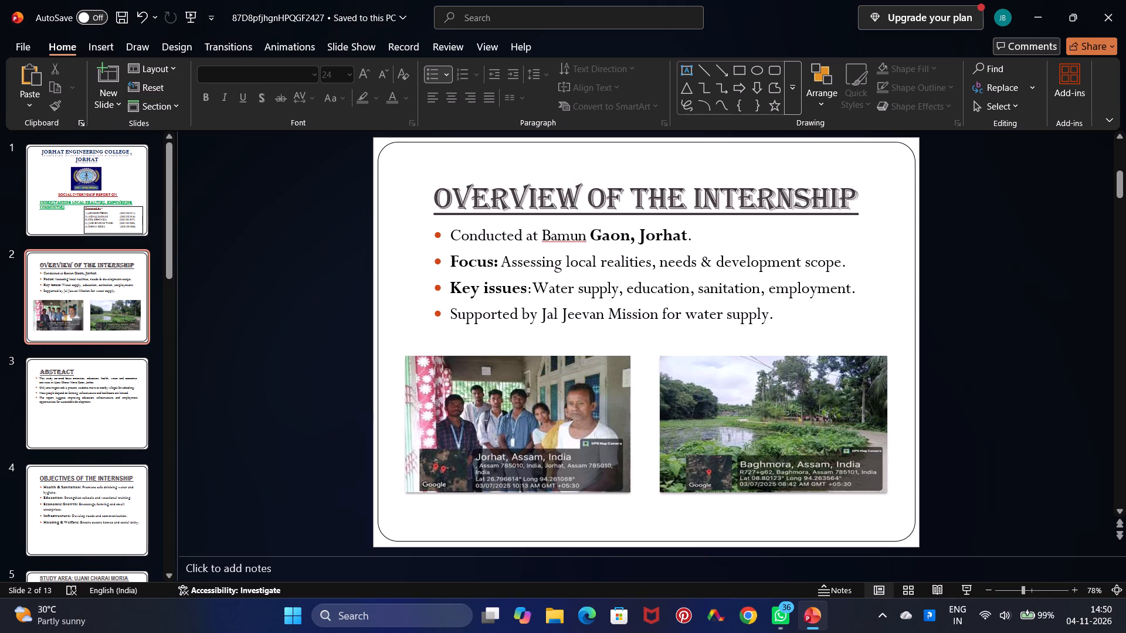
Make "Bamun" bold in the first bullet of the Overview of the Internship slide.
{"action": "left_click_drag", "start_coordinate": [542, 235], "coordinate": [582, 234]}
{"action": "left_click", "coordinate": [591, 214]}
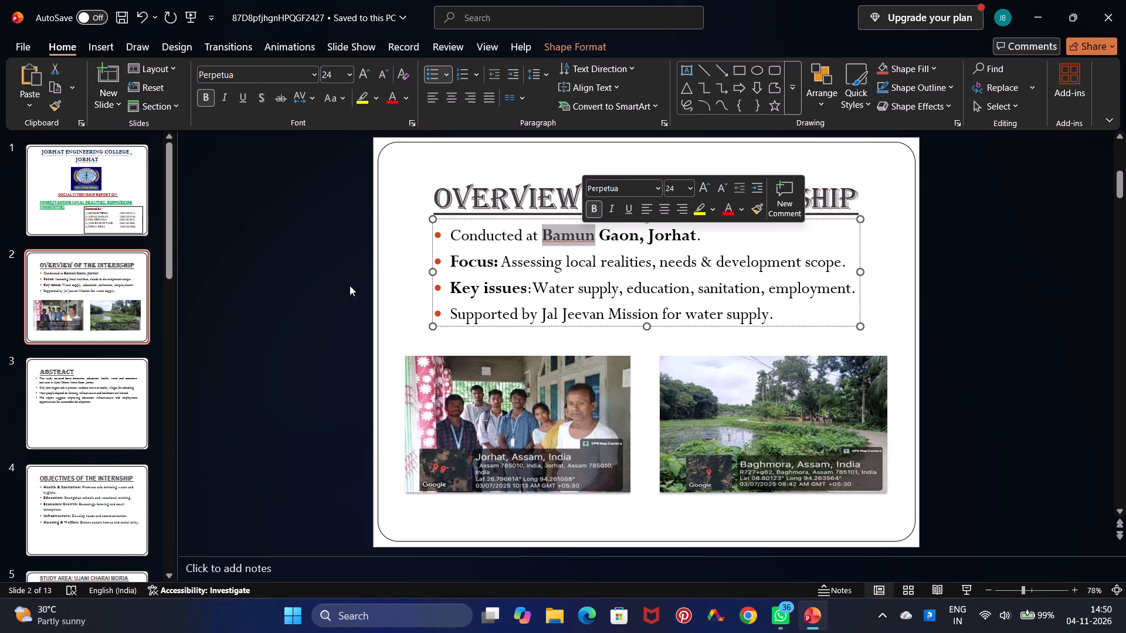
{"action": "left_click", "coordinate": [271, 302]}
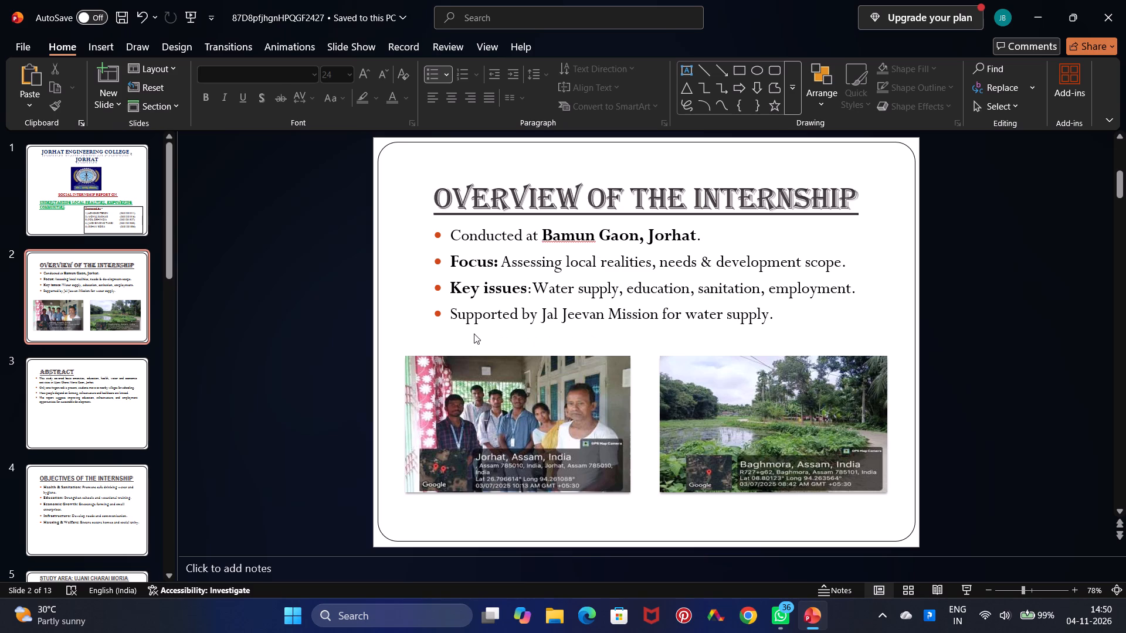
Delete the bullet text "Supported by Jal Jeevan Mission for water supply." from the Overview of the Internship slide.
{"action": "left_click", "coordinate": [779, 315]}
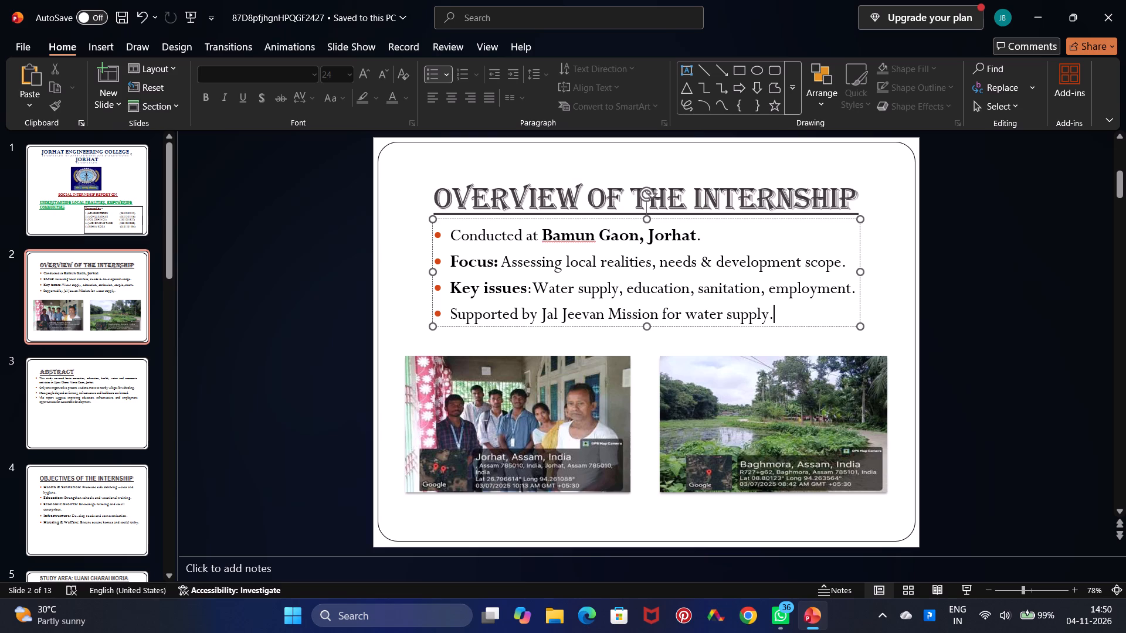
{"action": "key", "text": "BackSpace"}
{"action": "key", "text": "BackSpace"}
{"action": "key", "text": "BackSpace"}
{"action": "key", "text": "BackSpace"}
{"action": "key", "text": "BackSpace"}
{"action": "key", "text": "BackSpace"}
{"action": "key", "text": "BackSpace"}
{"action": "key", "text": "BackSpace"}
{"action": "key", "text": "BackSpace"}
{"action": "key", "text": "BackSpace"}
{"action": "key", "text": "BackSpace"}
{"action": "key", "text": "BackSpace"}
{"action": "key", "text": "BackSpace"}
{"action": "key", "text": "BackSpace"}
{"action": "key", "text": "BackSpace"}
{"action": "key", "text": "BackSpace"}
{"action": "key", "text": "BackSpace"}
{"action": "key", "text": "BackSpace"}
{"action": "key", "text": "BackSpace"}
{"action": "key", "text": "BackSpace"}
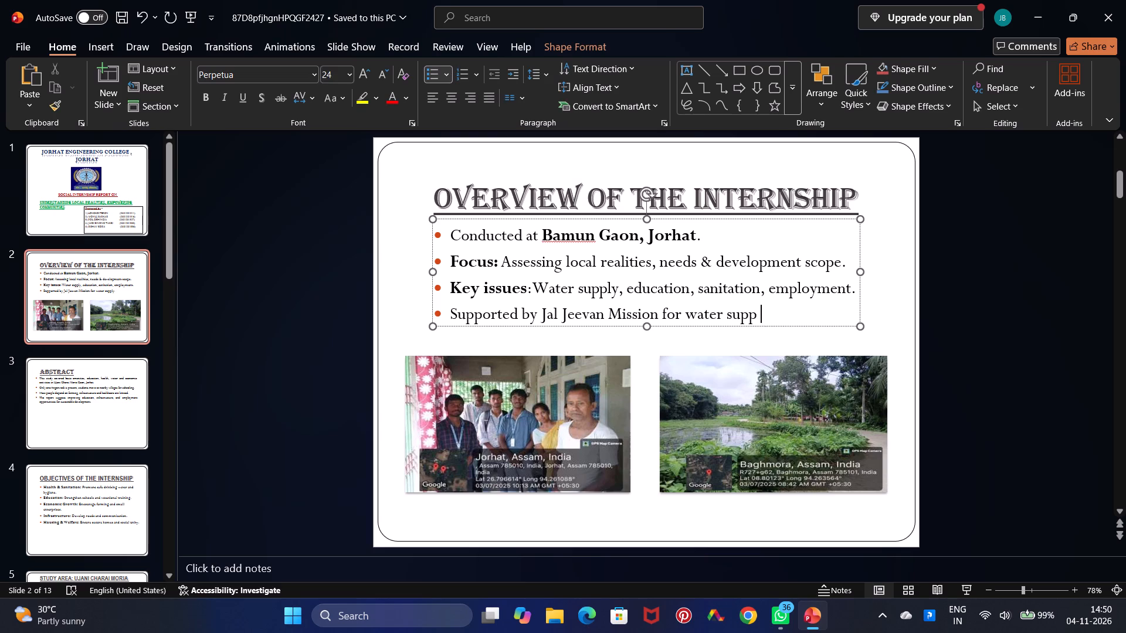
{"action": "key", "text": "BackSpace"}
{"action": "key", "text": "BackSpace"}
{"action": "key", "text": "BackSpace"}
{"action": "key", "text": "BackSpace"}
{"action": "key", "text": "BackSpace"}
{"action": "key", "text": "BackSpace"}
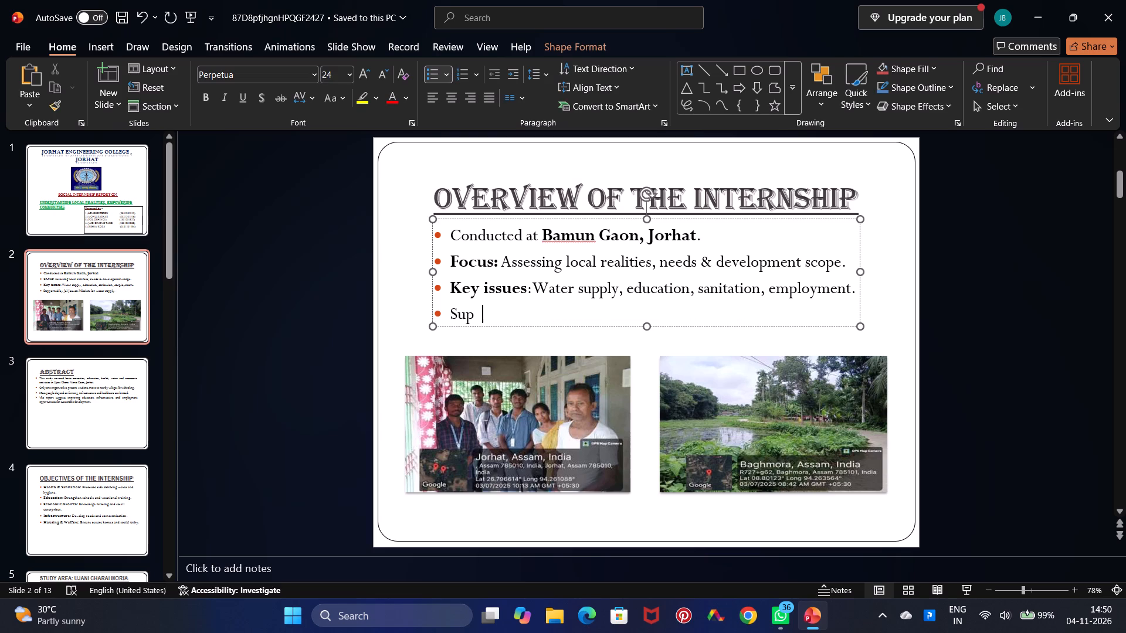
{"action": "key", "text": "BackSpace"}
{"action": "key", "text": "BackSpace"}
{"action": "key", "text": "BackSpace"}
{"action": "key", "text": "BackSpace"}
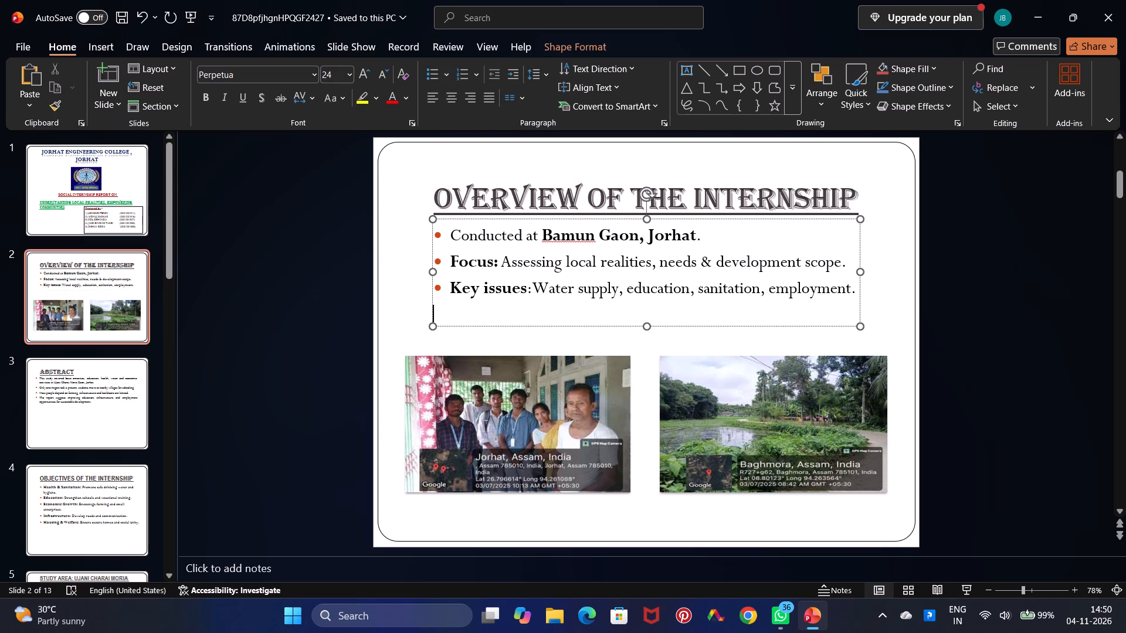
{"action": "left_click", "coordinate": [235, 479]}
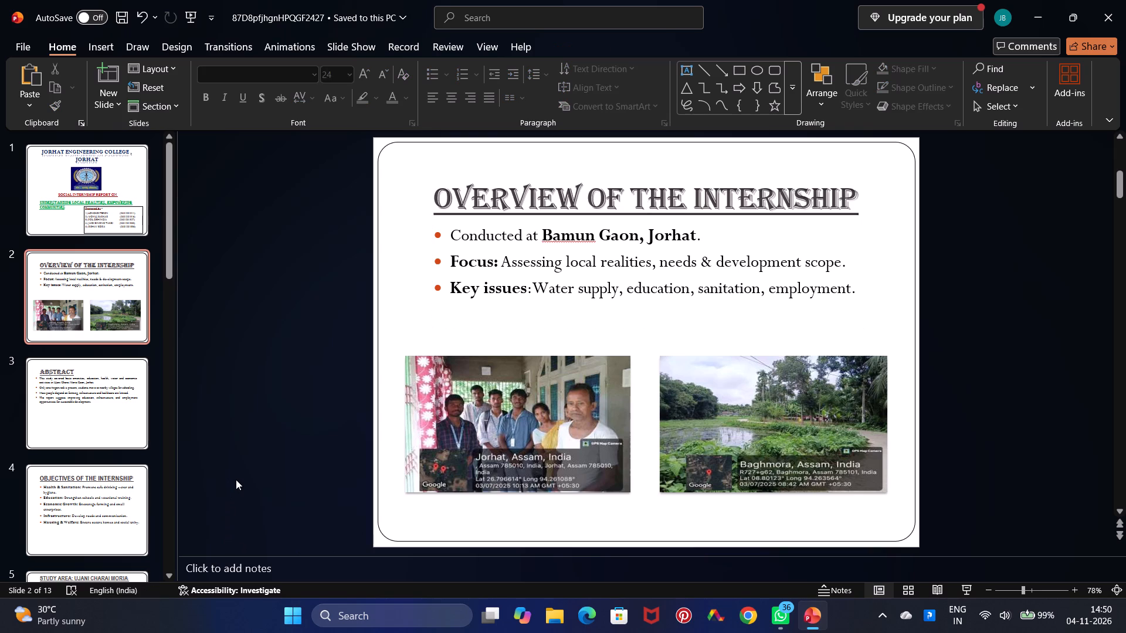
In the first bullet of the Abstract slide, replace "Ujani Charai Moria" before "Gaon, Jorhat" with "Bamun".
{"action": "left_click", "coordinate": [72, 408]}
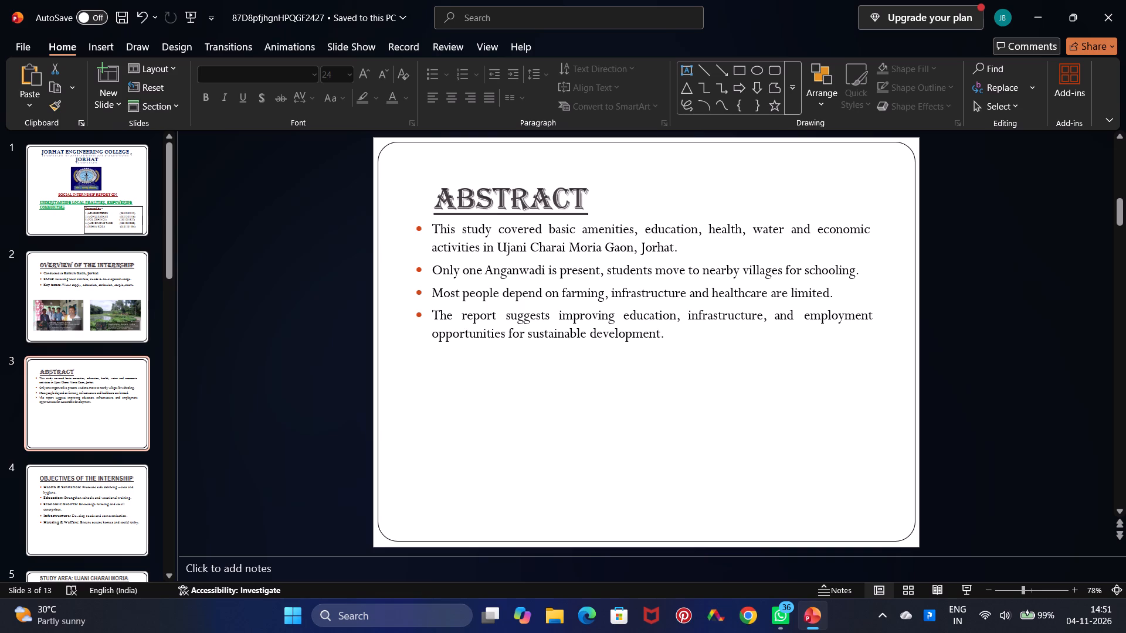
{"action": "left_click", "coordinate": [604, 246]}
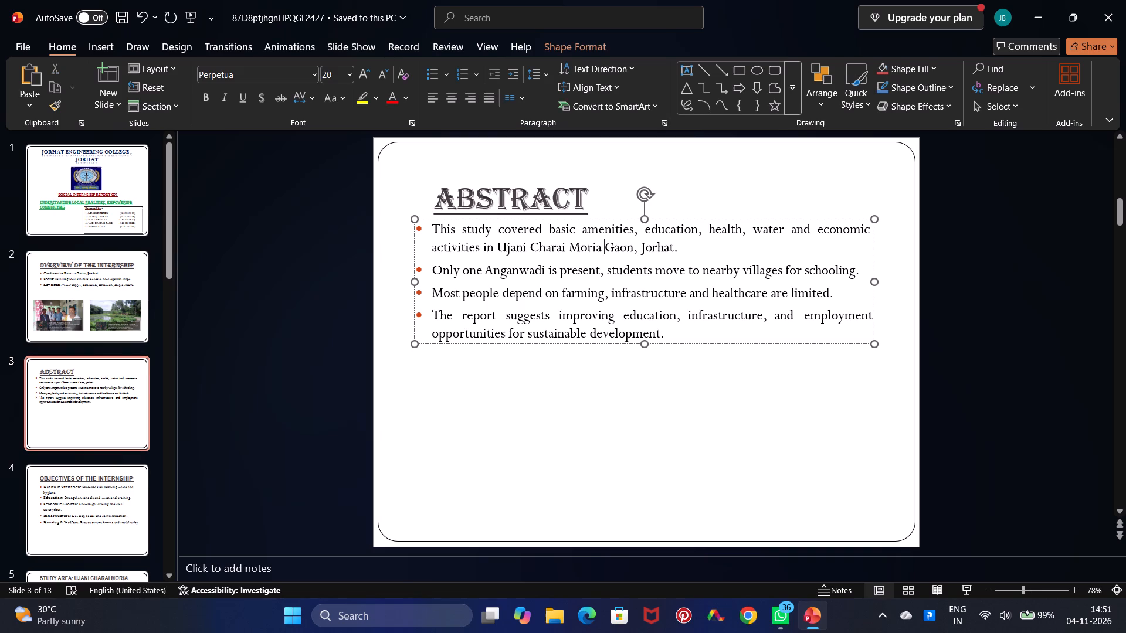
{"action": "left_click", "coordinate": [602, 247]}
{"action": "key", "text": "BackSpace"}
{"action": "key", "text": "BackSpace"}
{"action": "key", "text": "BackSpace"}
{"action": "key", "text": "BackSpace"}
{"action": "key", "text": "BackSpace"}
{"action": "key", "text": "BackSpace"}
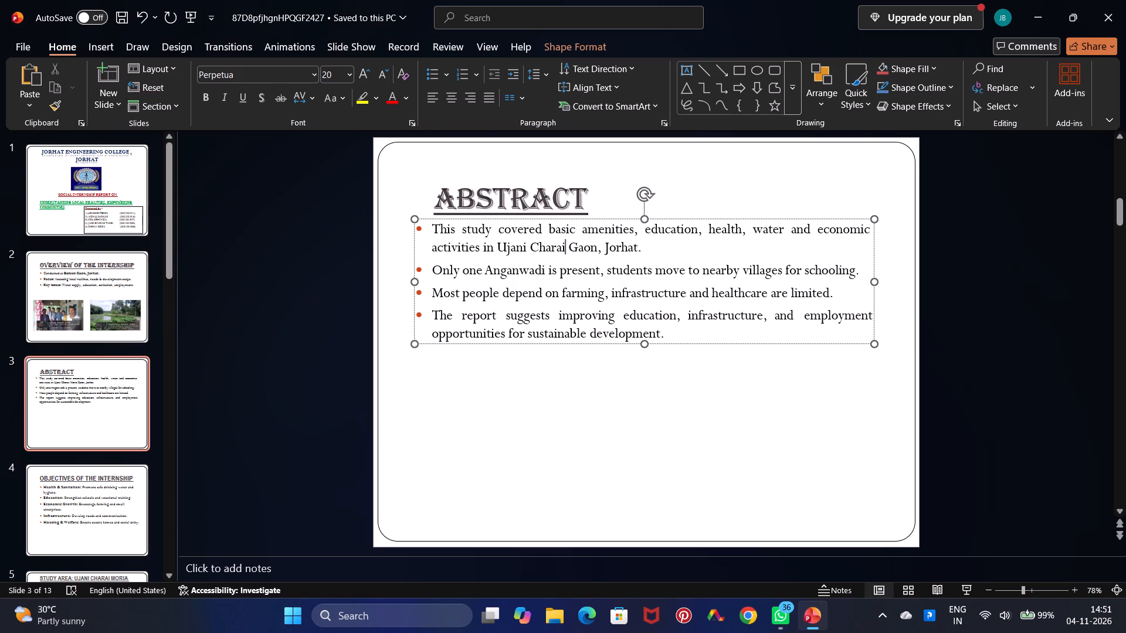
{"action": "key", "text": "BackSpace"}
{"action": "key", "text": "BackSpace"}
{"action": "key", "text": "BackSpace"}
{"action": "key", "text": "BackSpace"}
{"action": "key", "text": "BackSpace"}
{"action": "key", "text": "BackSpace"}
{"action": "key", "text": "BackSpace"}
{"action": "key", "text": "BackSpace"}
{"action": "key", "text": "BackSpace"}
{"action": "key", "text": "BackSpace"}
{"action": "key", "text": "BackSpace"}
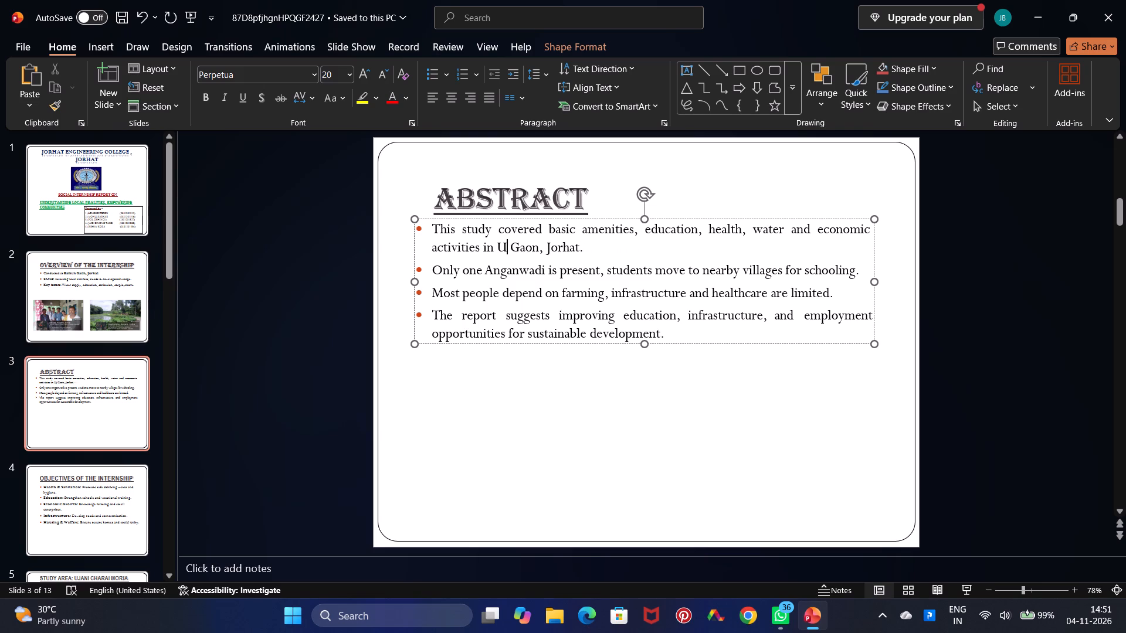
{"action": "key", "text": "BackSpace"}
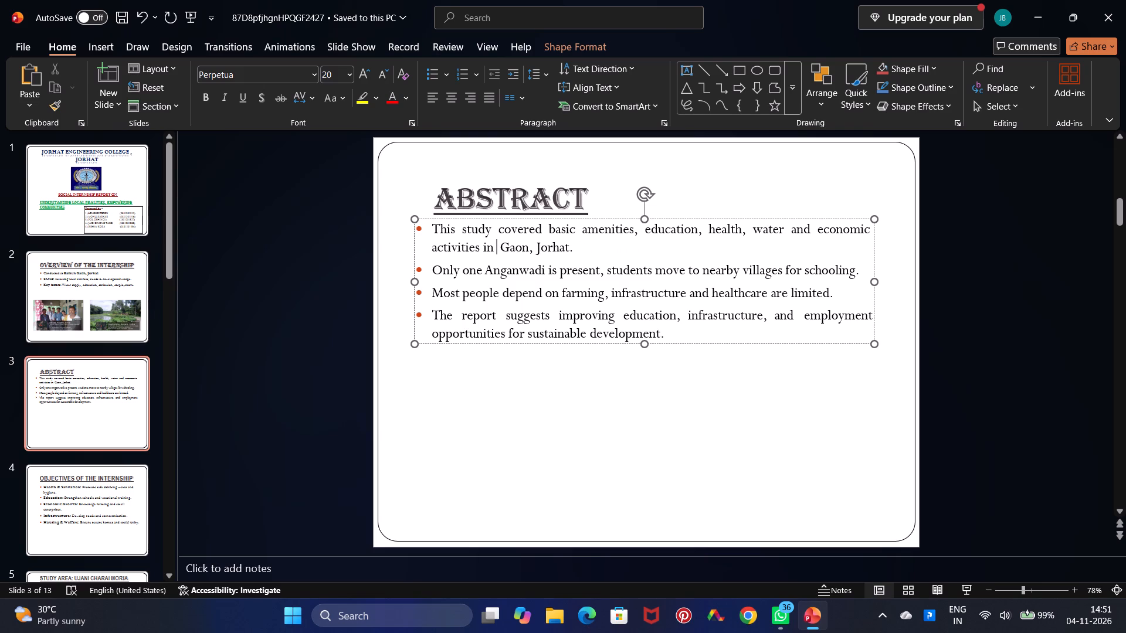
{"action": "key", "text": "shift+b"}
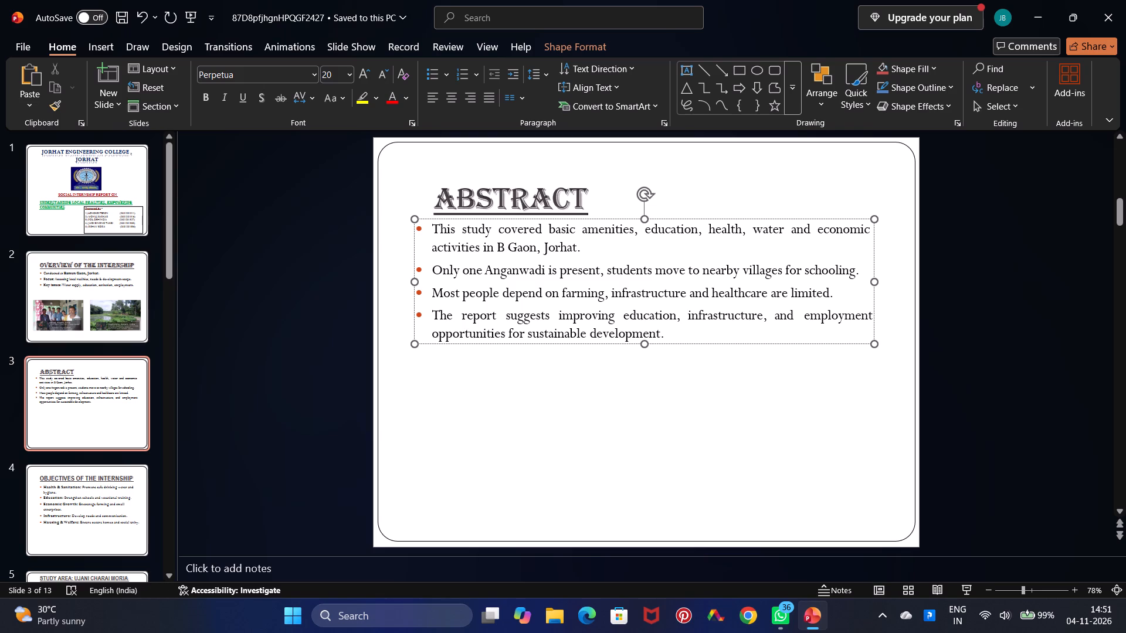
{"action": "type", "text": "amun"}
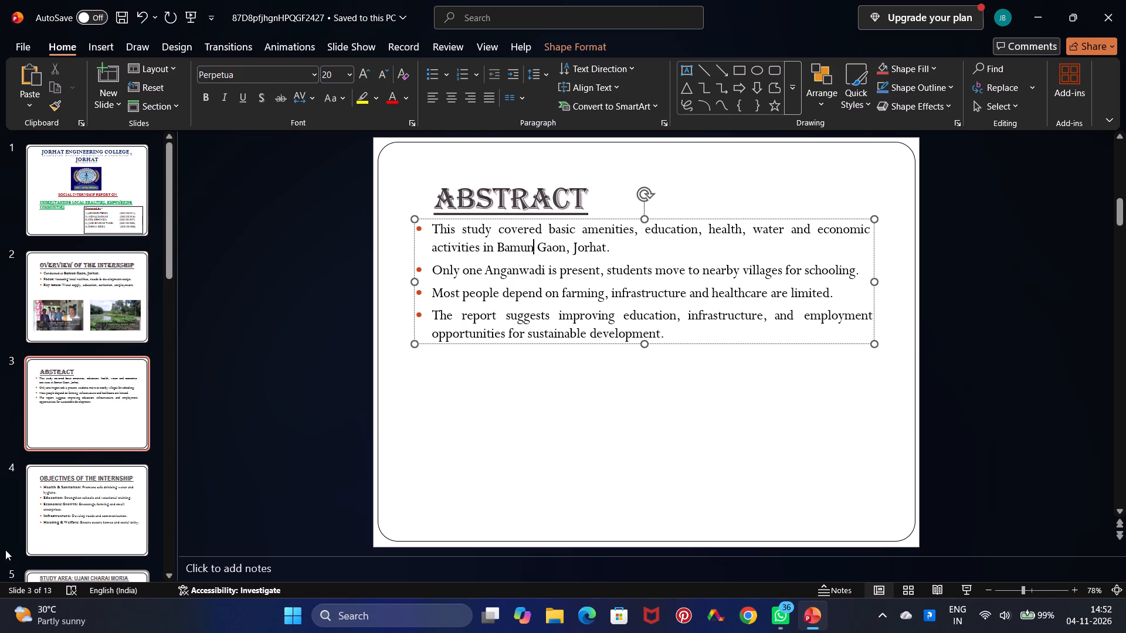
Shift the map picture on the Study Area slide slightly away from the bullet text.
{"action": "left_click", "coordinate": [70, 489]}
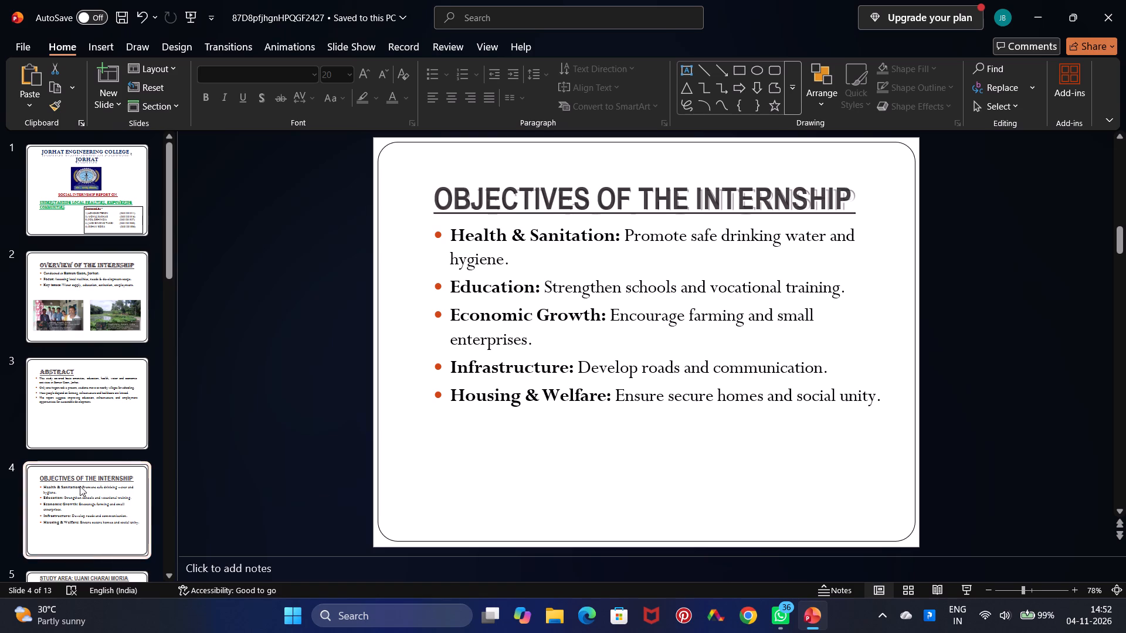
{"action": "scroll", "coordinate": [83, 491], "scroll_direction": "down", "scroll_amount": 3}
{"action": "left_click", "coordinate": [73, 472]}
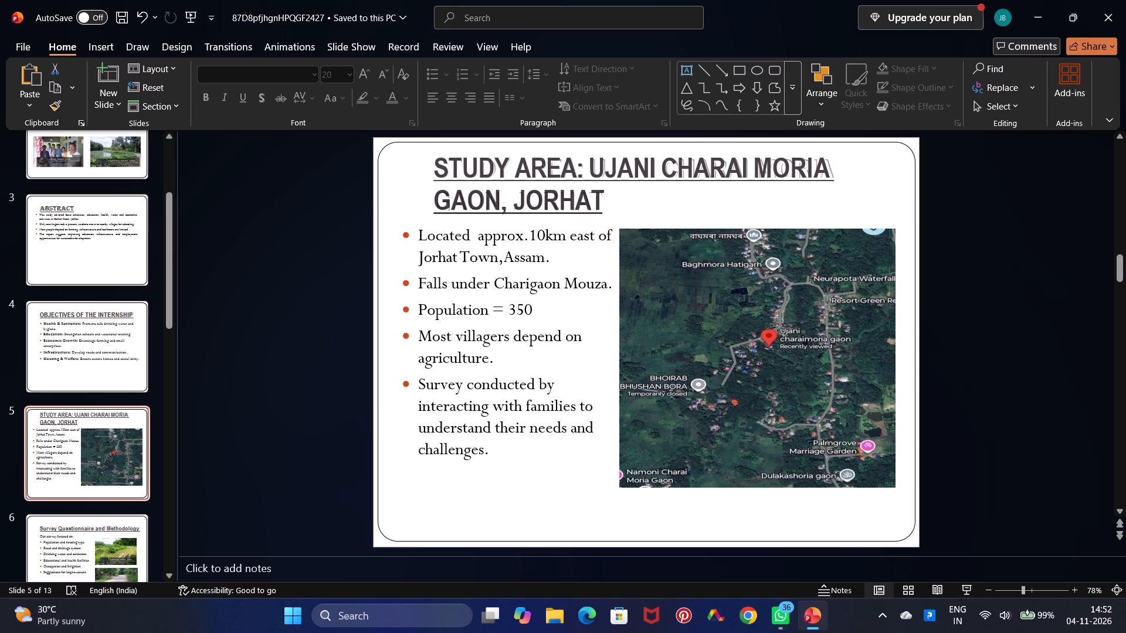
{"action": "scroll", "coordinate": [300, 395], "scroll_direction": "down", "scroll_amount": 1}
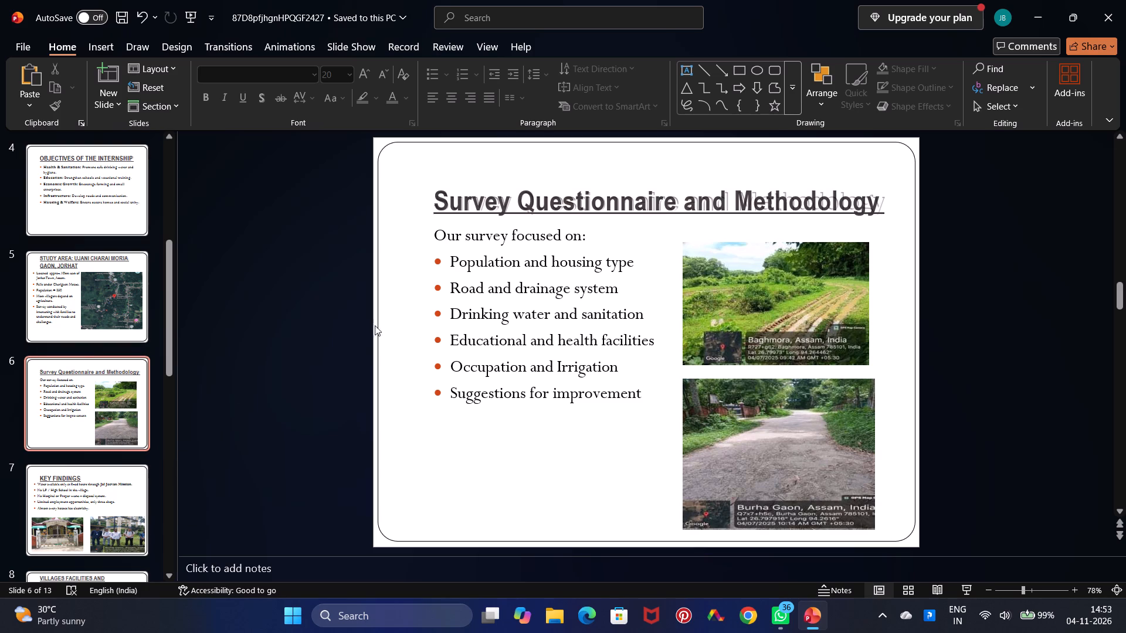
{"action": "left_click", "coordinate": [91, 305]}
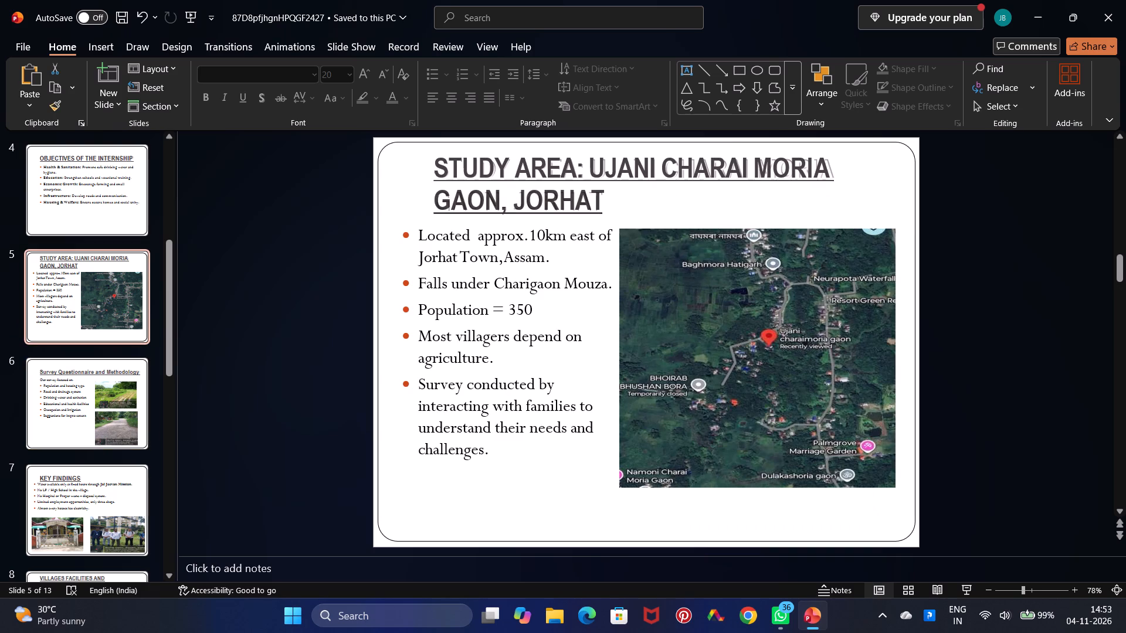
{"action": "left_click_drag", "start_coordinate": [625, 237], "coordinate": [628, 237]}
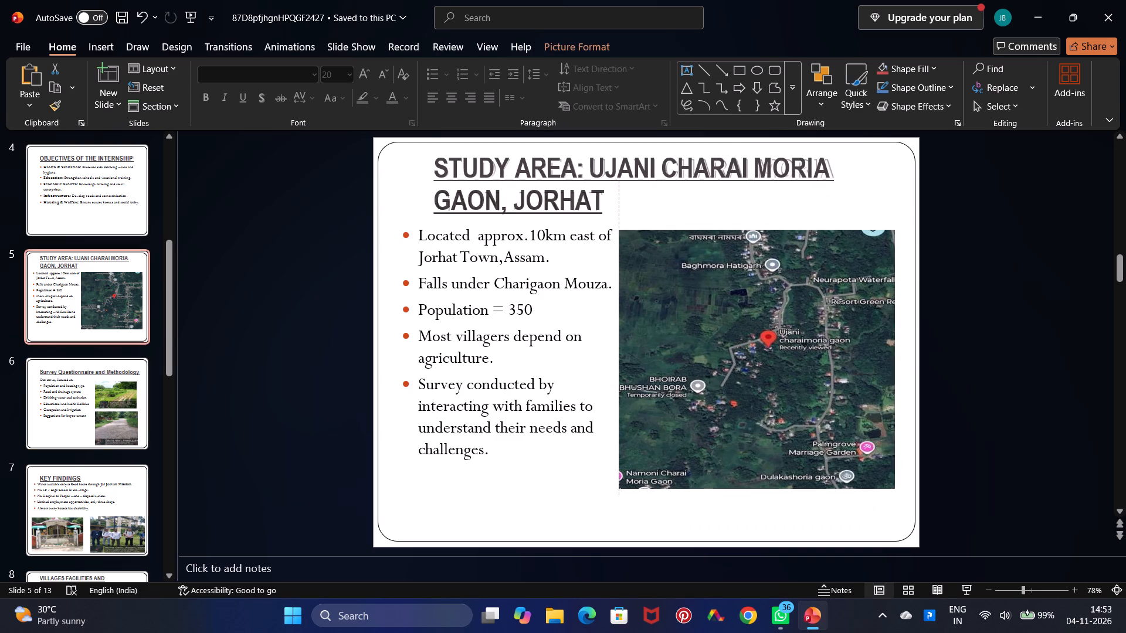
{"action": "left_click_drag", "start_coordinate": [628, 237], "coordinate": [633, 239]}
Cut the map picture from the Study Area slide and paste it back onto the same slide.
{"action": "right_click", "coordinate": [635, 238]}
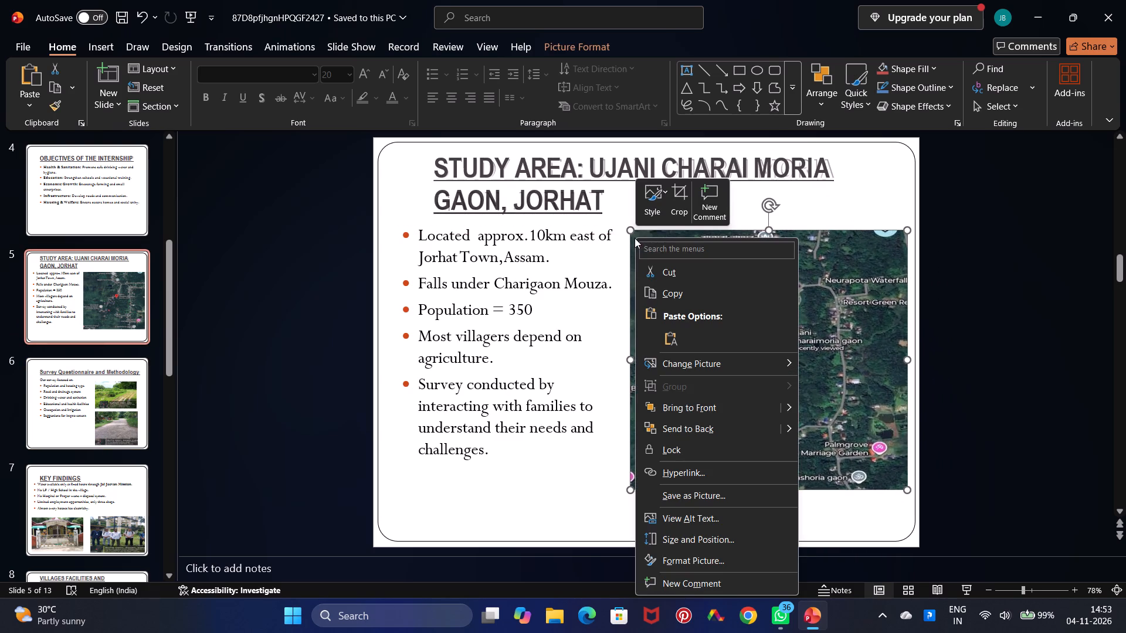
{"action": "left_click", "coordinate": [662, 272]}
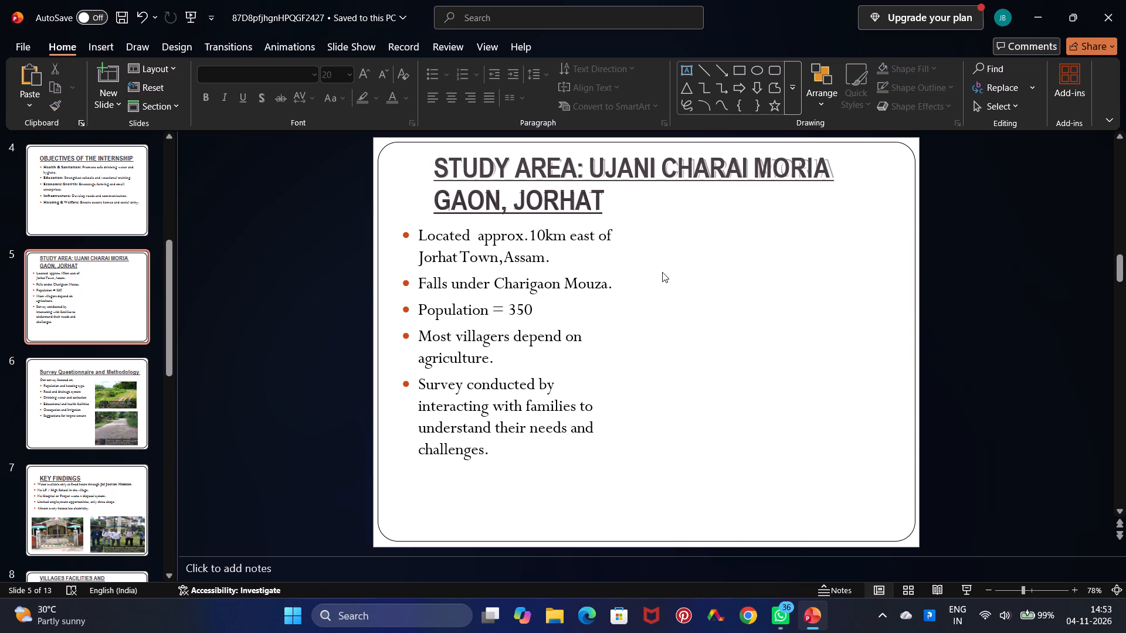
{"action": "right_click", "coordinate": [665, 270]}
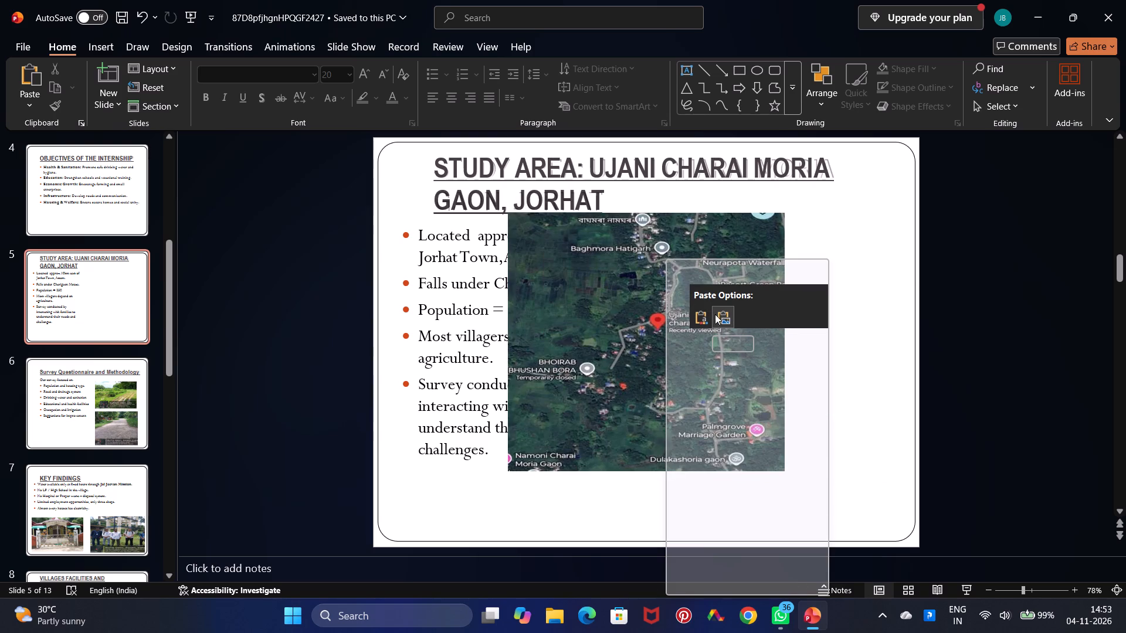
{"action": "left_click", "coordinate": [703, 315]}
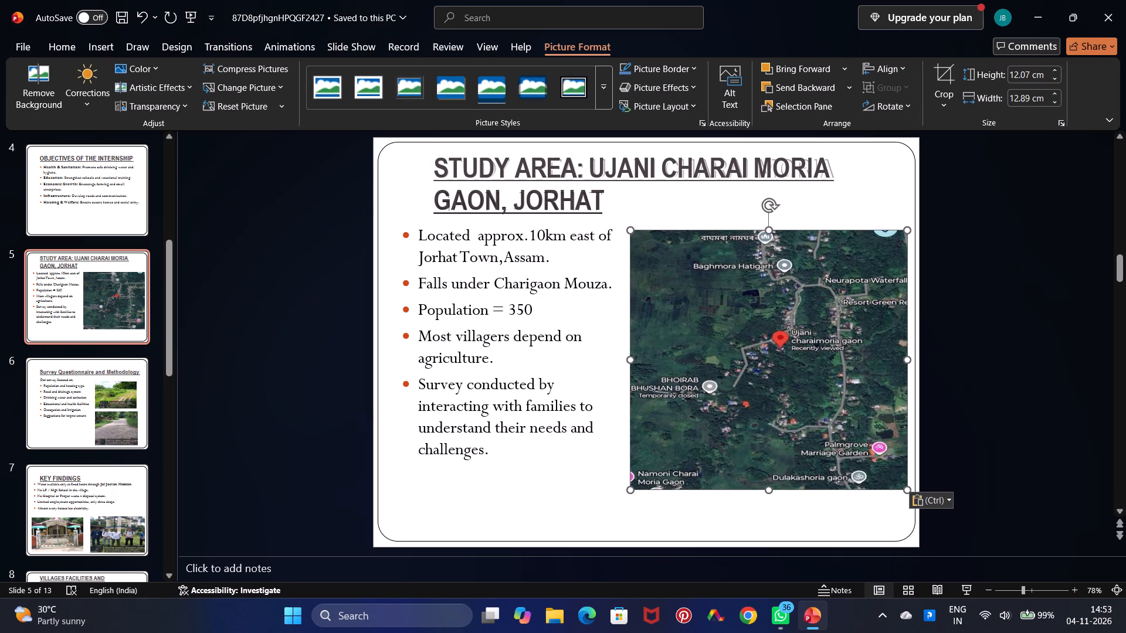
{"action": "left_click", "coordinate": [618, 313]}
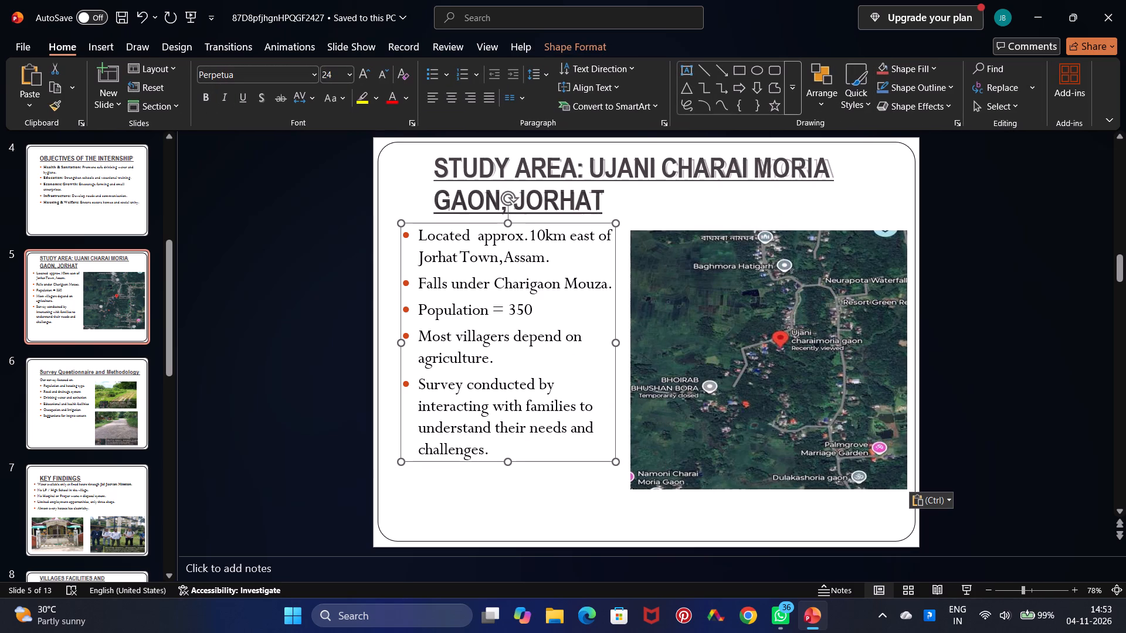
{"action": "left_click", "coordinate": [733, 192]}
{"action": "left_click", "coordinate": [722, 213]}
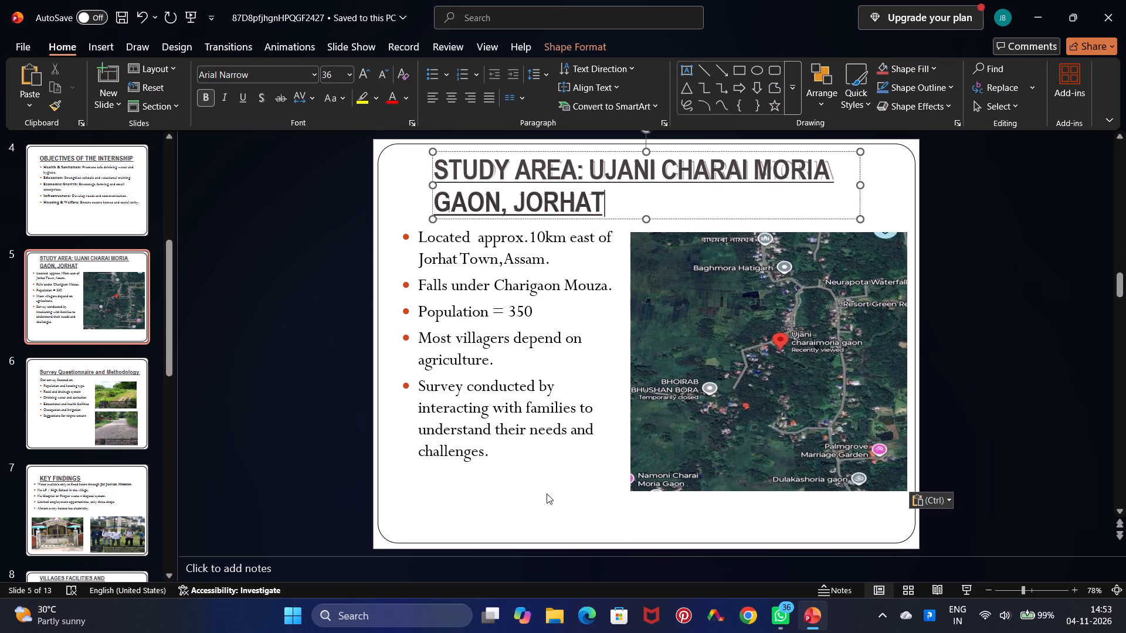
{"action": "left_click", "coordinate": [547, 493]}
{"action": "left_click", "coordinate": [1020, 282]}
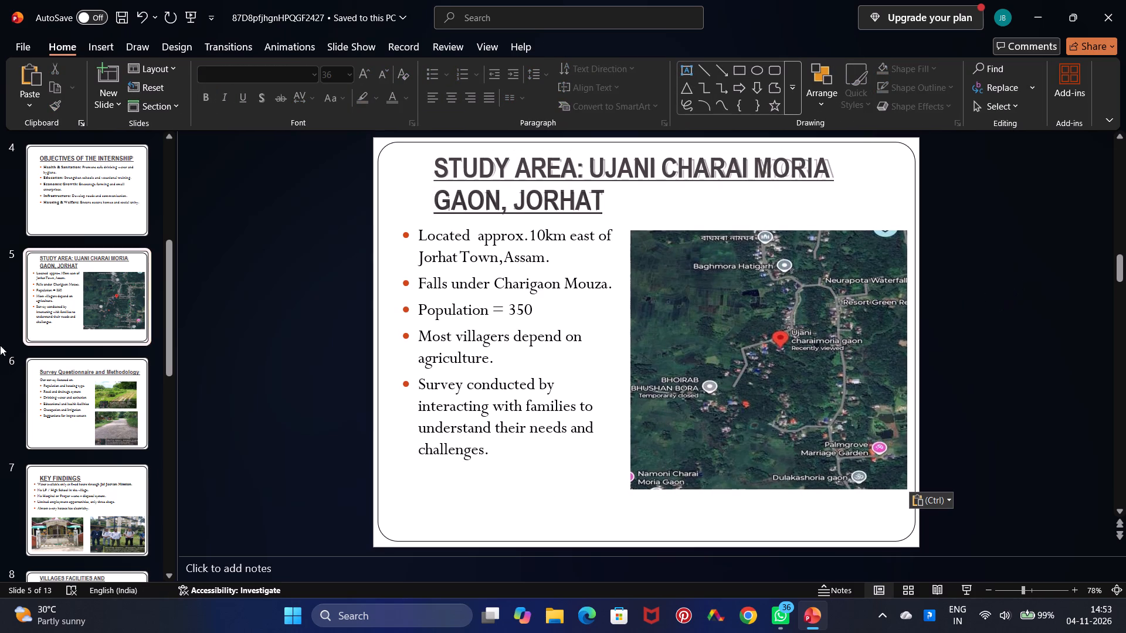
Review the remaining slides from Survey Questionnaire and Methodology through Conclusion, examining their text and photographs.
{"action": "left_click", "coordinate": [101, 400]}
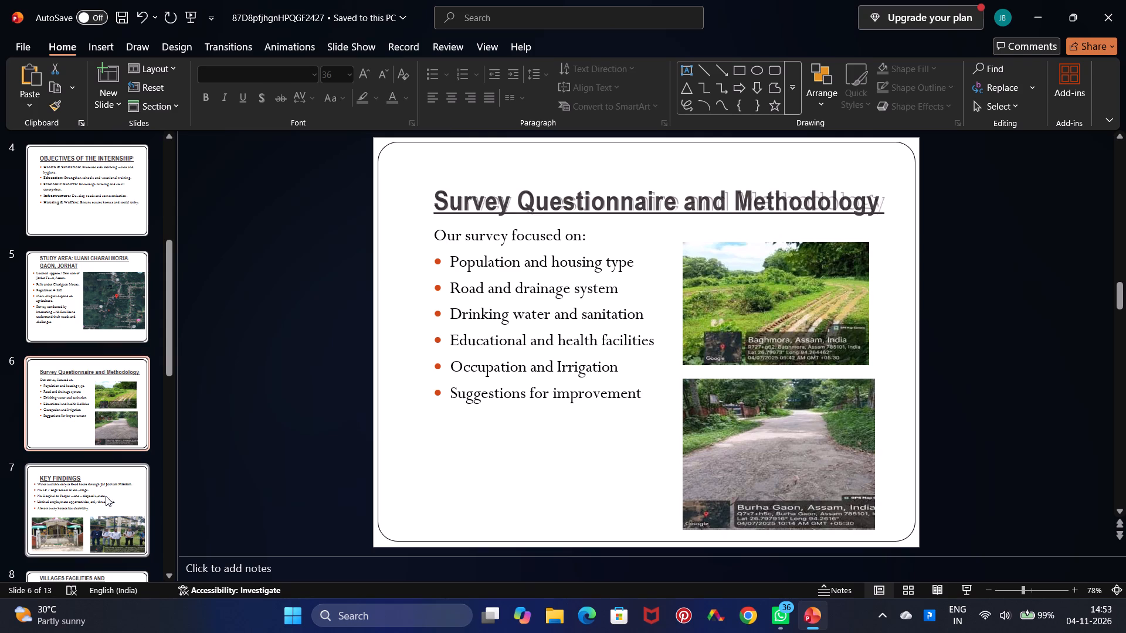
{"action": "left_click", "coordinate": [99, 515]}
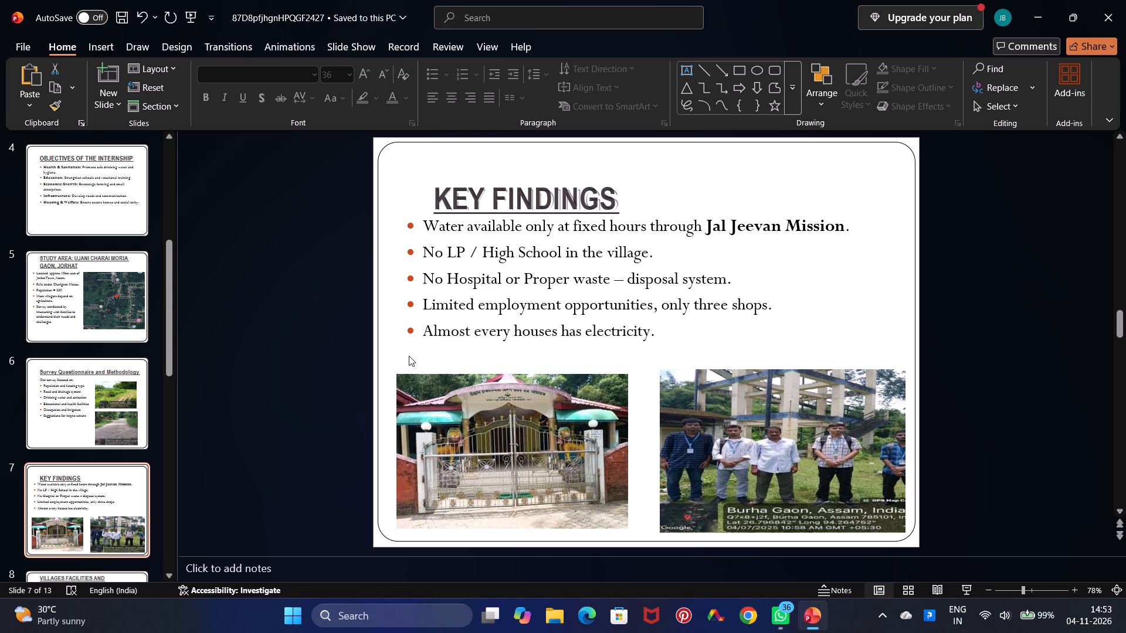
{"action": "scroll", "coordinate": [410, 355], "scroll_direction": "down", "scroll_amount": 3}
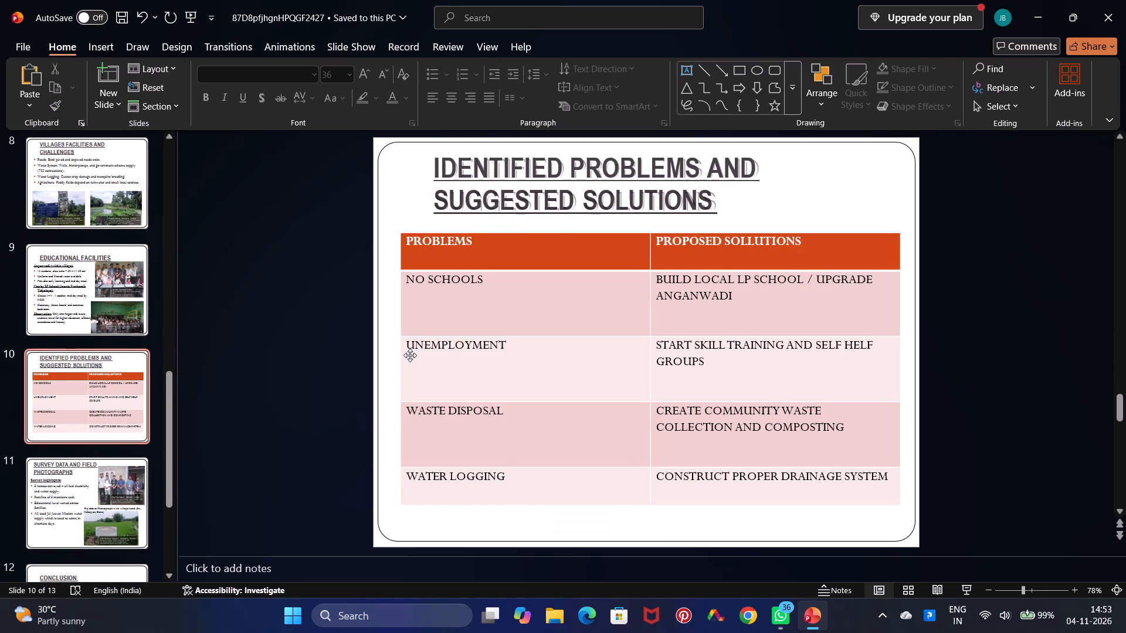
{"action": "scroll", "coordinate": [410, 355], "scroll_direction": "up", "scroll_amount": 2}
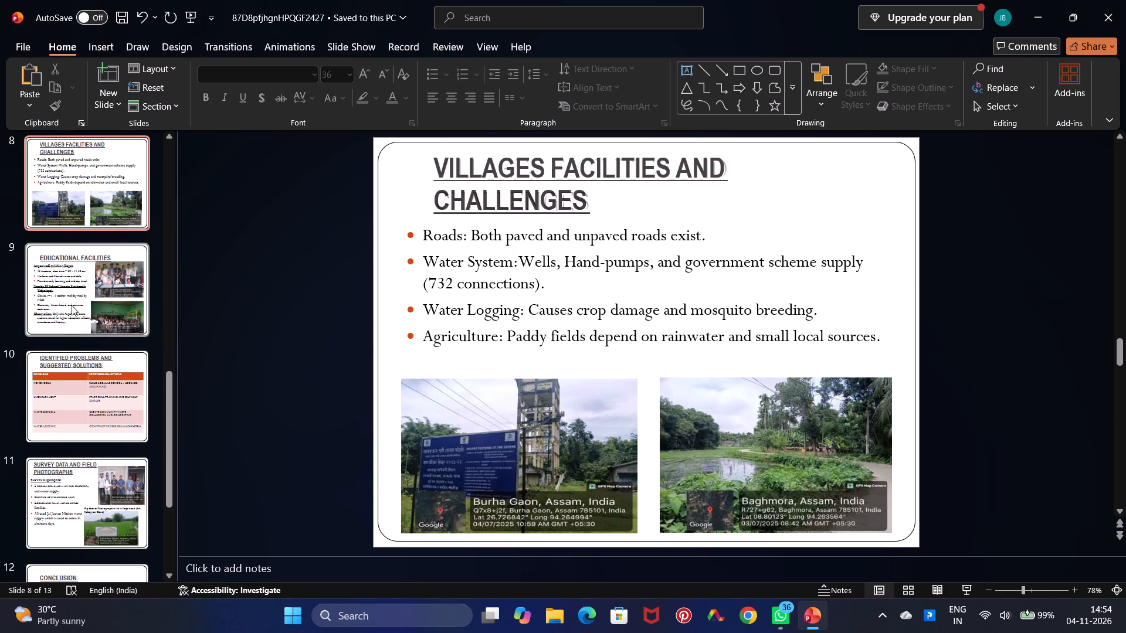
{"action": "left_click", "coordinate": [72, 305]}
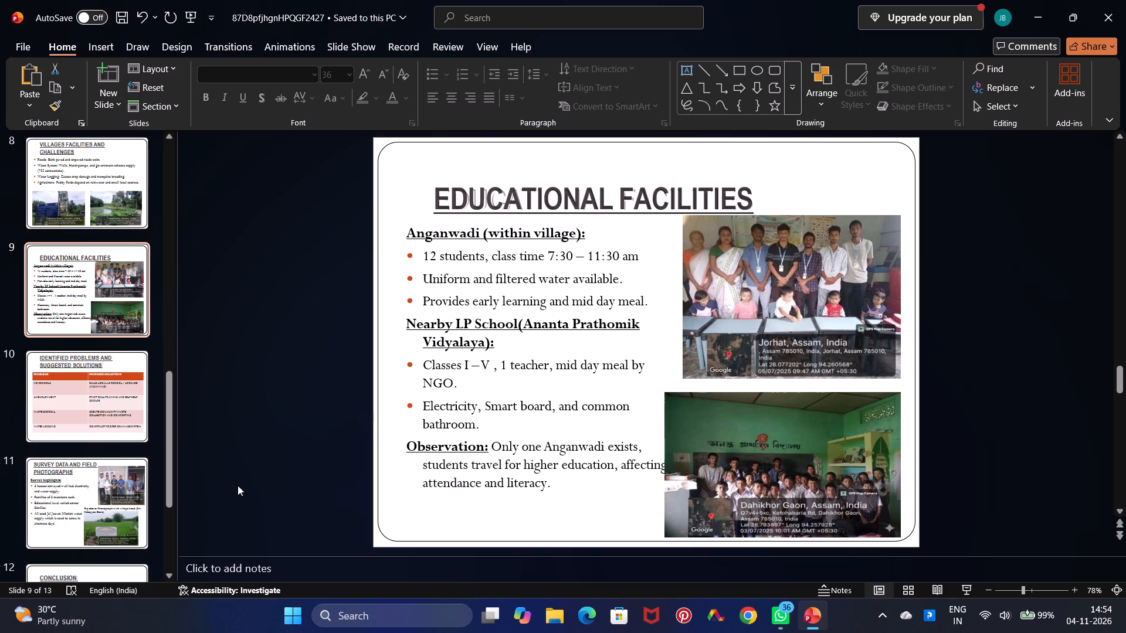
{"action": "left_click", "coordinate": [70, 389]}
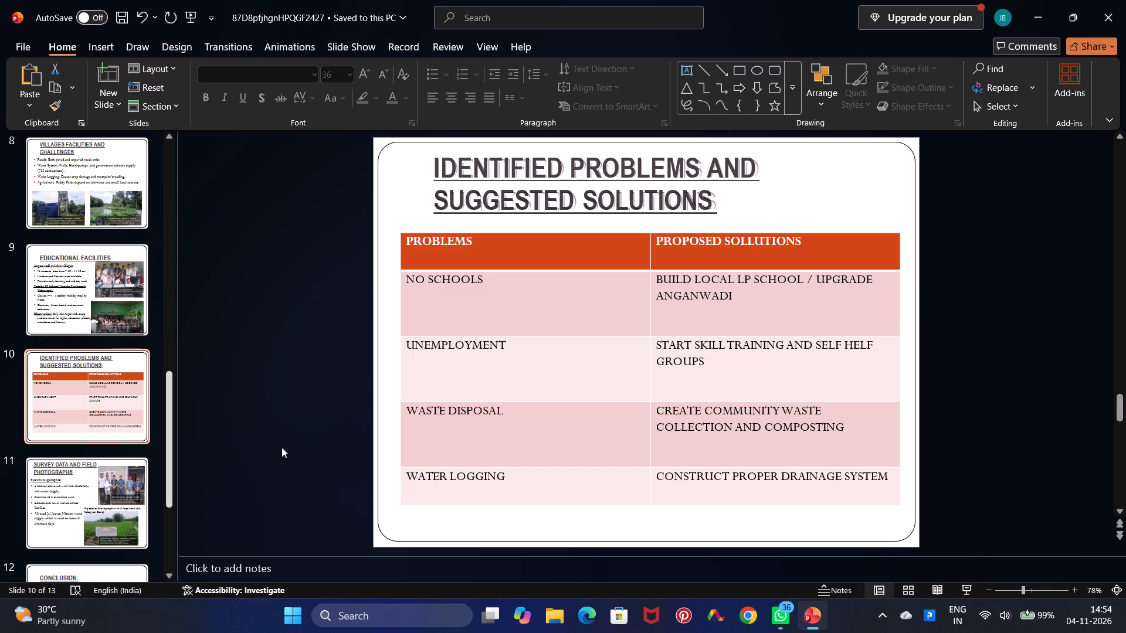
{"action": "left_click", "coordinate": [128, 499]}
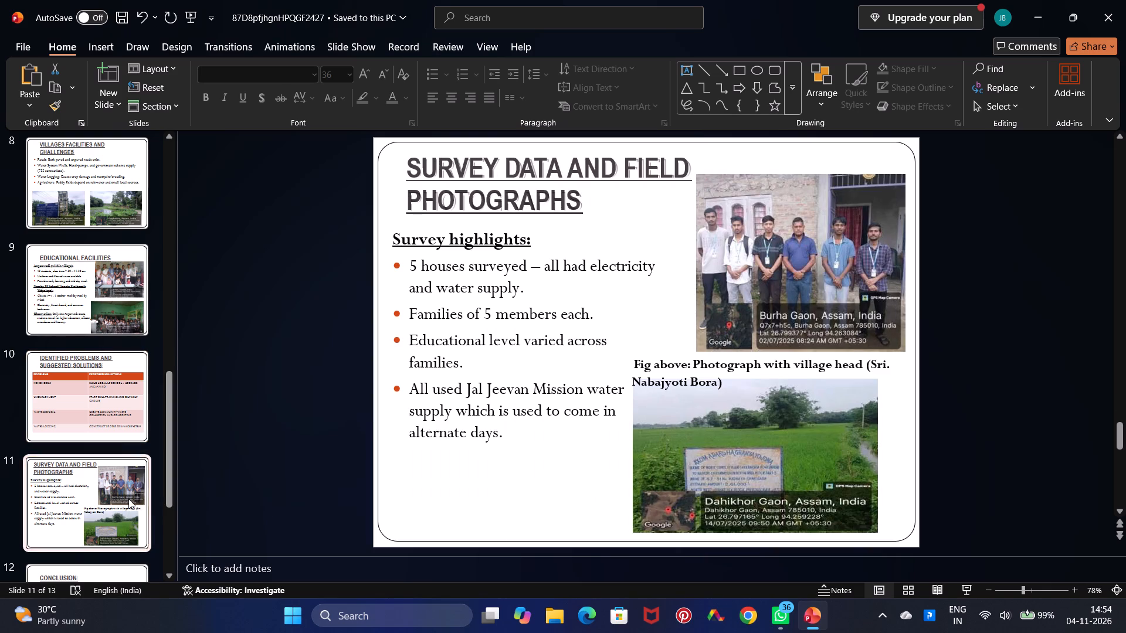
{"action": "scroll", "coordinate": [25, 513], "scroll_direction": "down", "scroll_amount": 4}
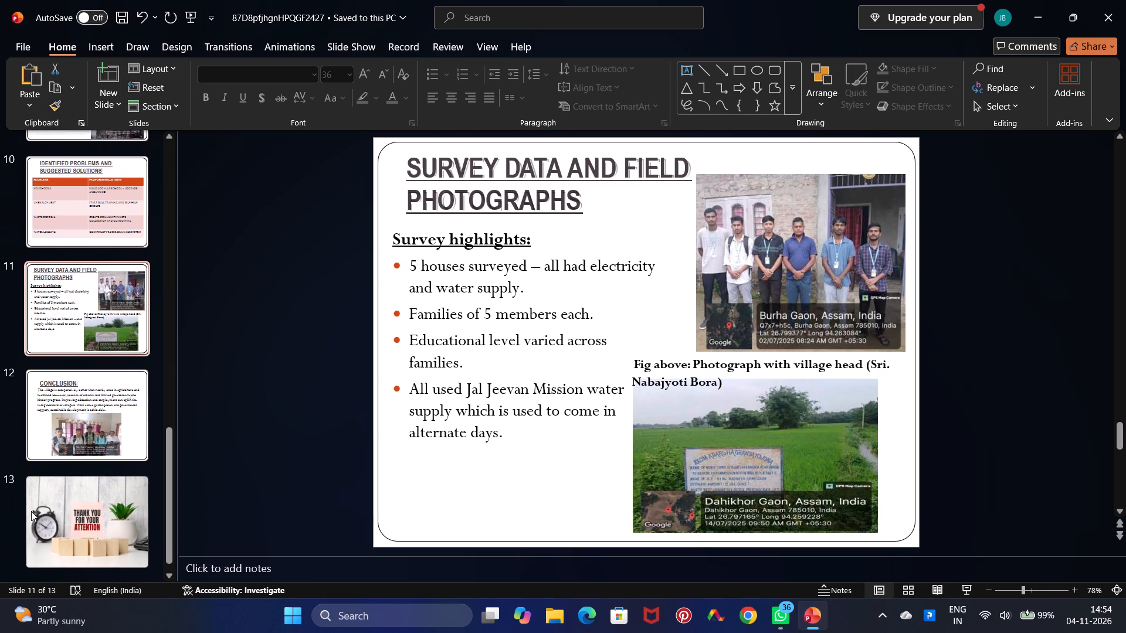
{"action": "left_click", "coordinate": [133, 426]}
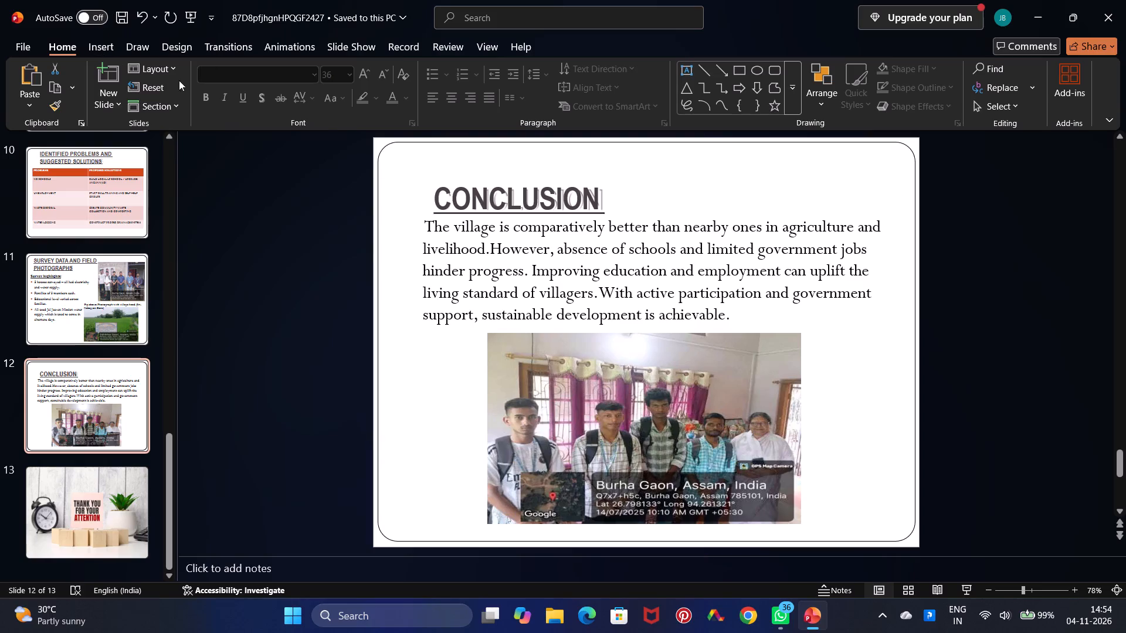
Turn on AutoSave for the presentation by uploading it to OneDrive - Personal.
{"action": "left_click", "coordinate": [87, 16]}
{"action": "left_click", "coordinate": [596, 234]}
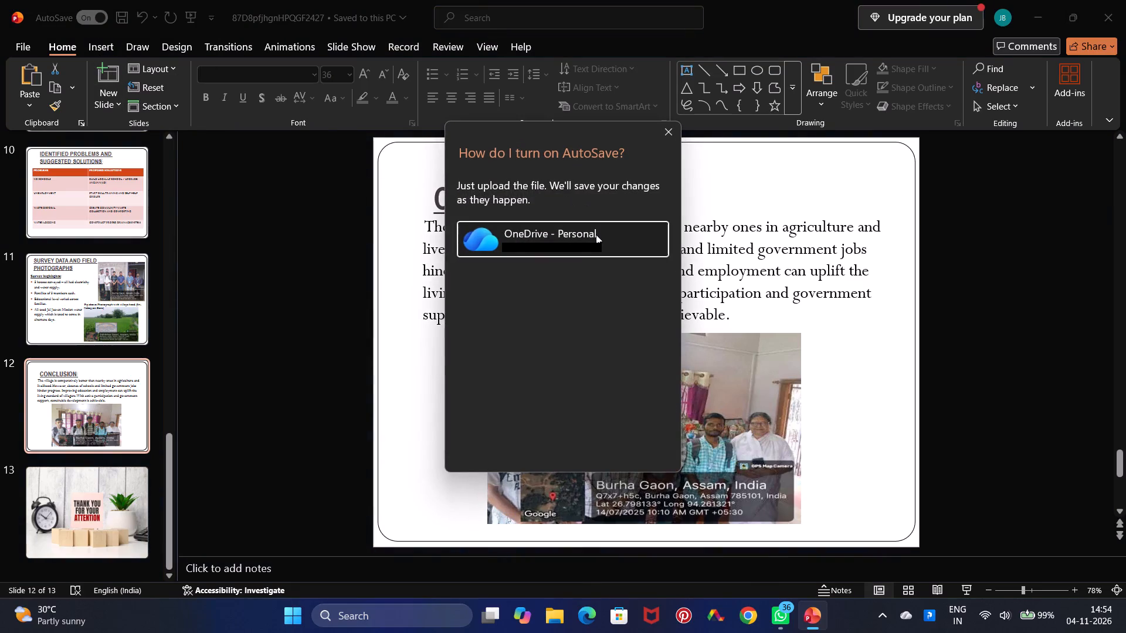
{"action": "left_click", "coordinate": [634, 236]}
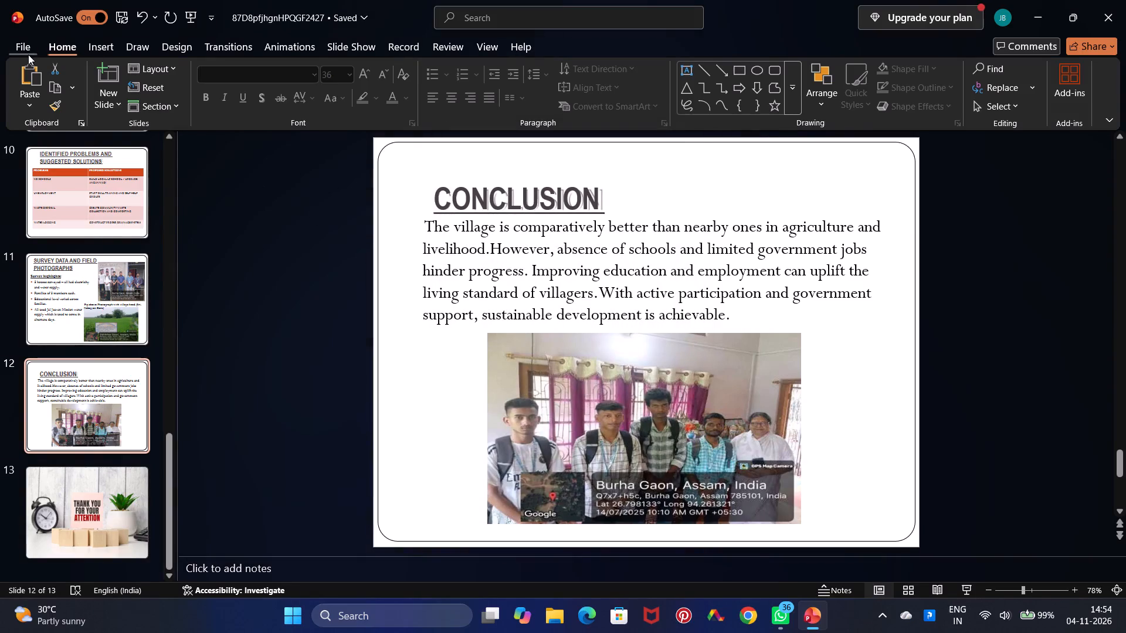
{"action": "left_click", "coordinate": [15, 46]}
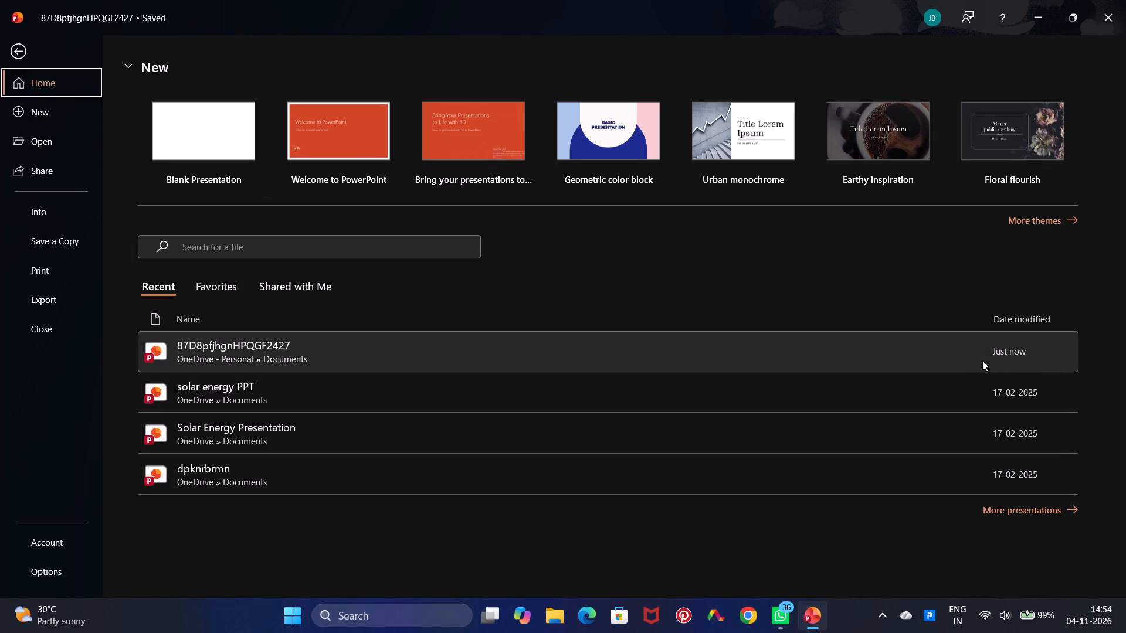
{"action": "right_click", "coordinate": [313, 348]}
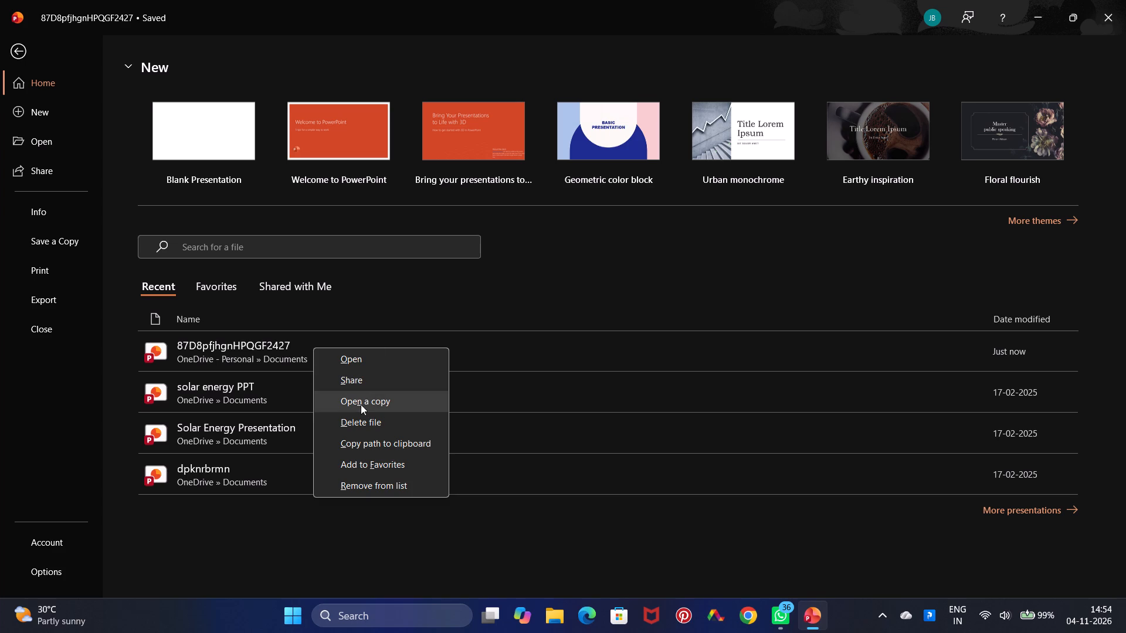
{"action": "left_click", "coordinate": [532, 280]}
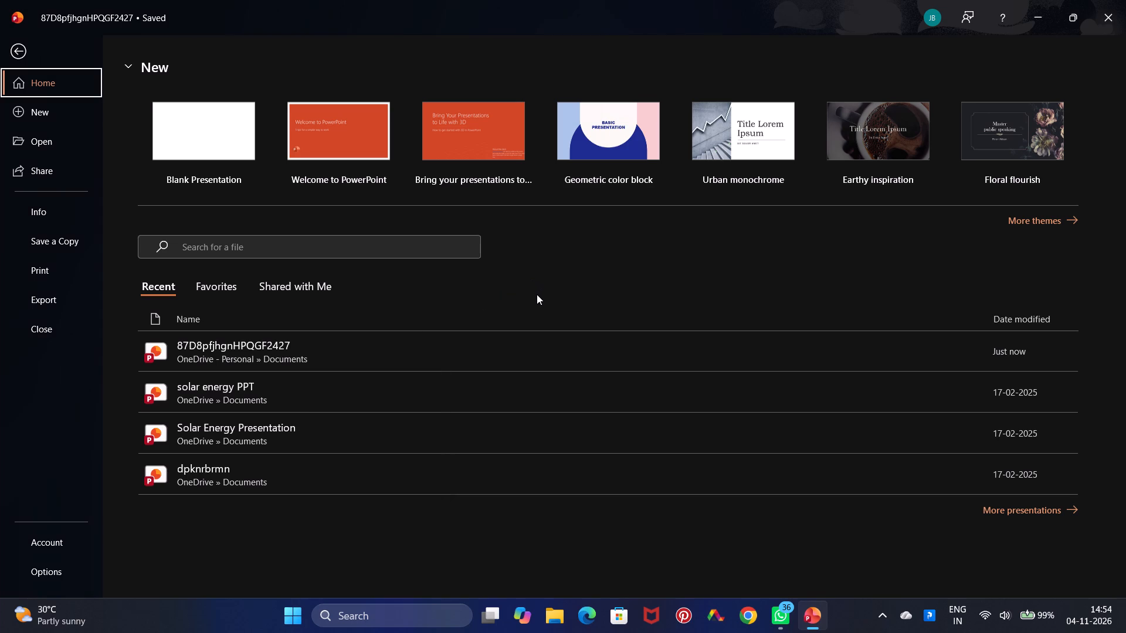
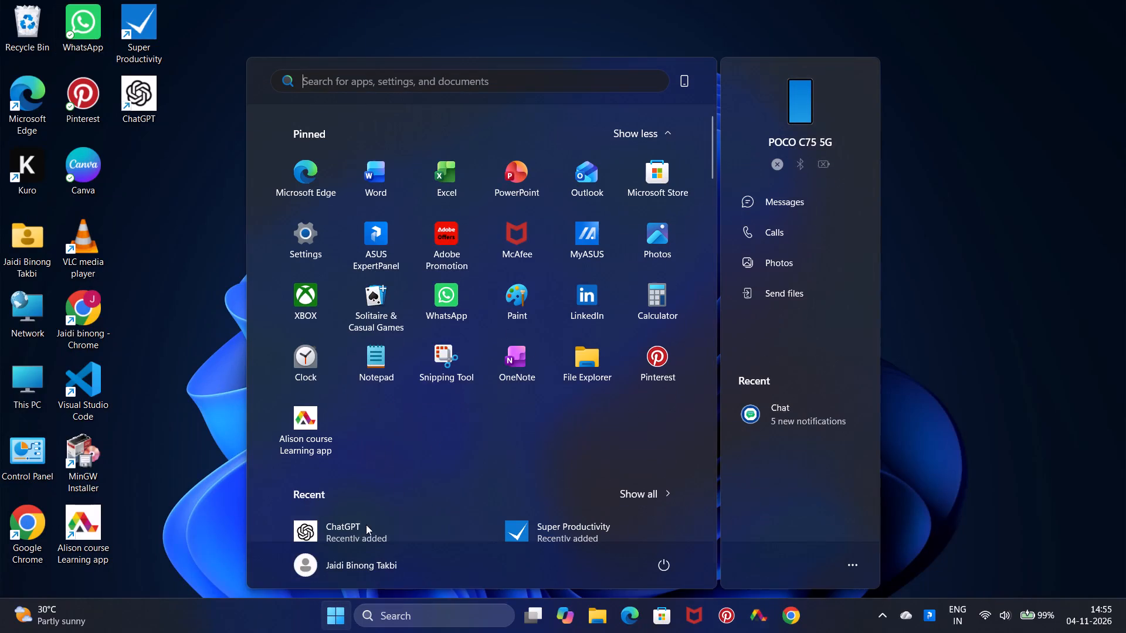
Open the recent presentation 87D8pfjhgnHPQGF2427 from OneDrive in PowerPoint to check the saved copy, dismiss the AutoSave notice, and close it.
{"action": "double_click", "coordinate": [538, 178]}
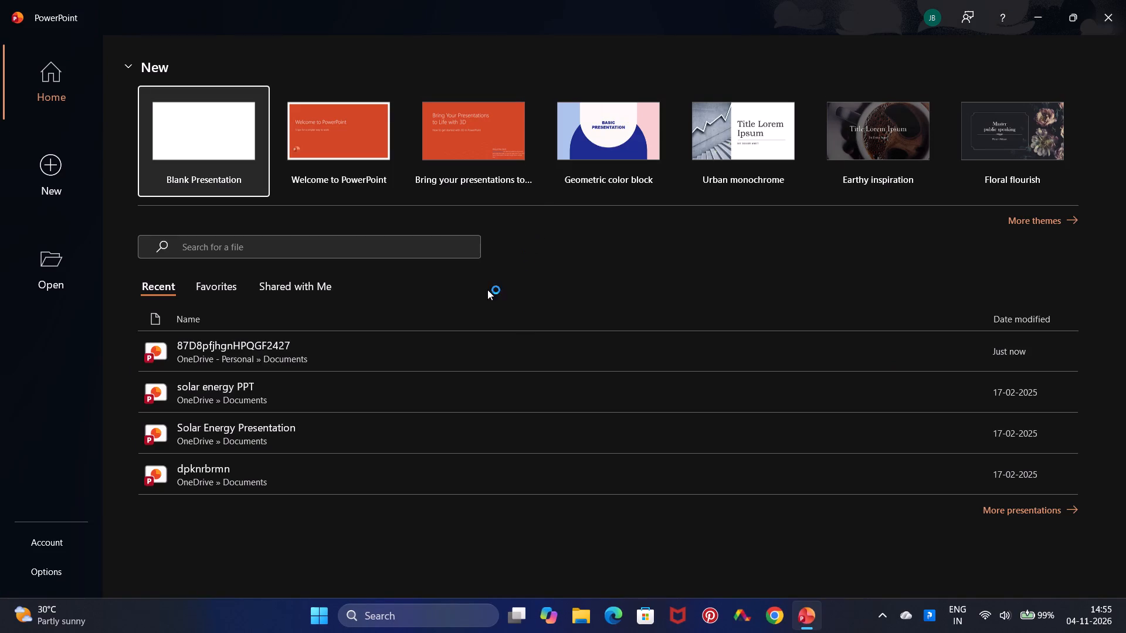
{"action": "left_click", "coordinate": [255, 350]}
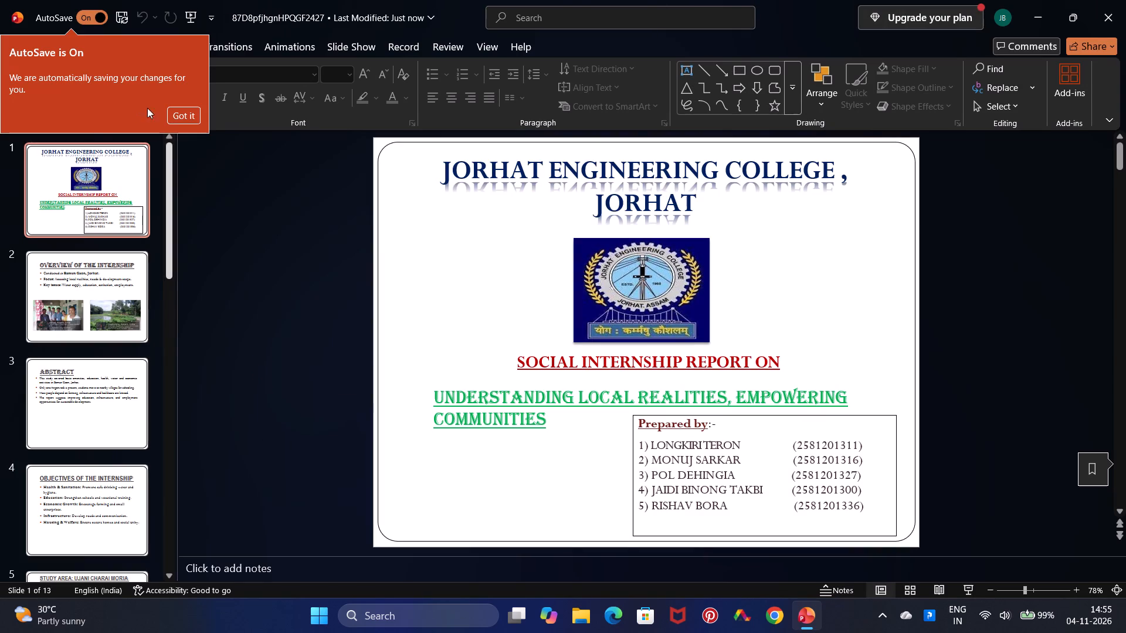
{"action": "left_click", "coordinate": [178, 111]}
{"action": "left_click", "coordinate": [1113, 21]}
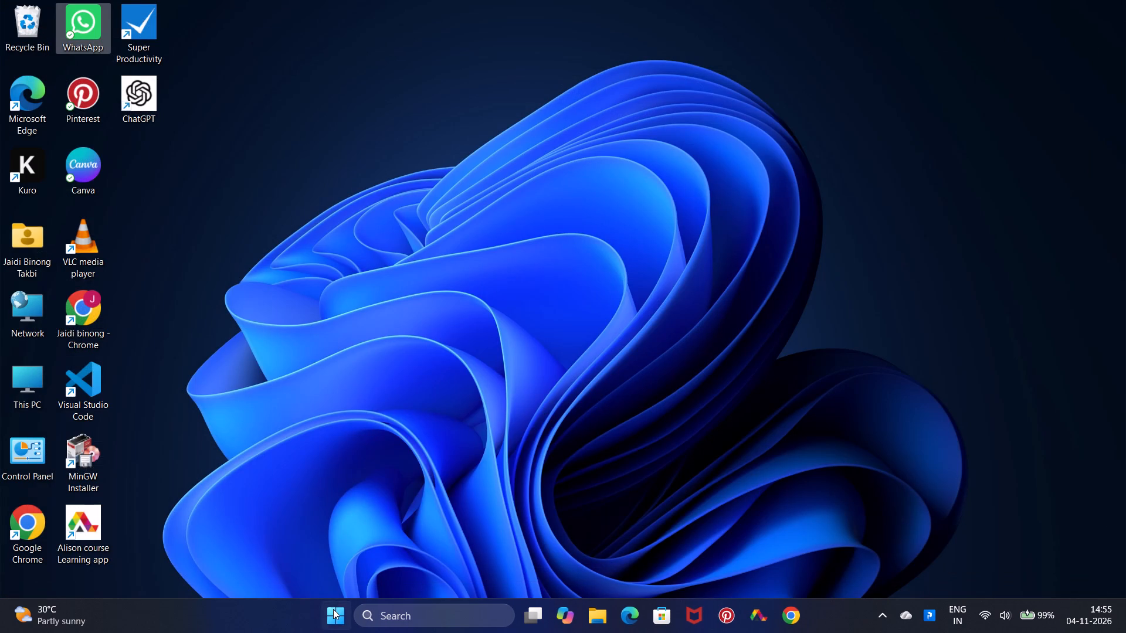
Launch PowerPoint again to check its recent presentations list, and close it.
{"action": "left_click", "coordinate": [333, 609]}
{"action": "left_click", "coordinate": [538, 188]}
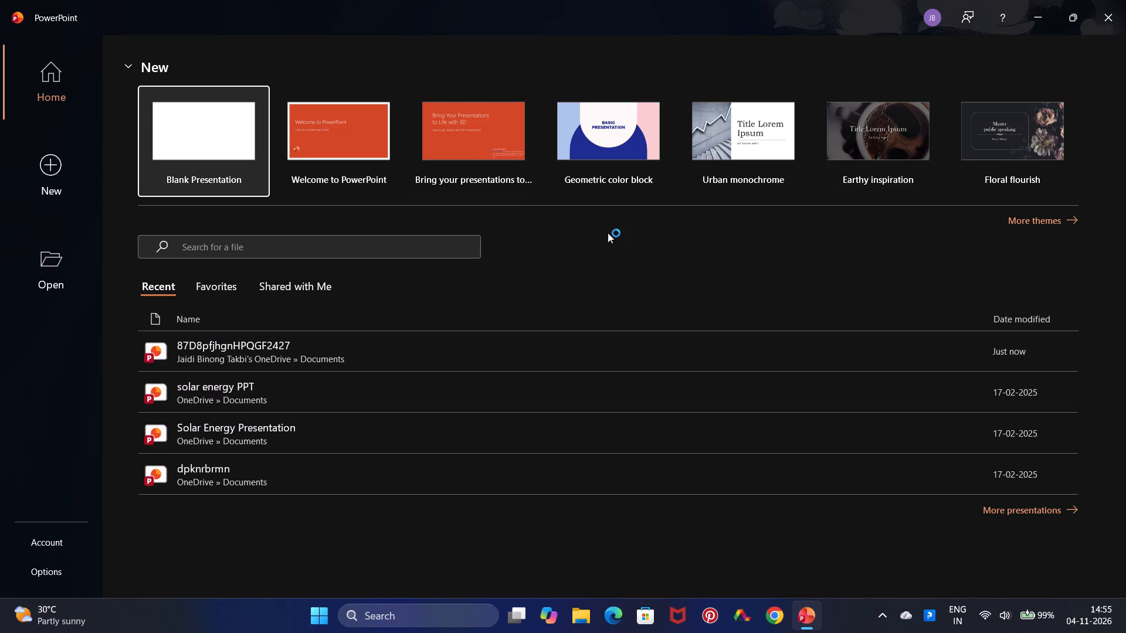
{"action": "left_click", "coordinate": [1105, 19]}
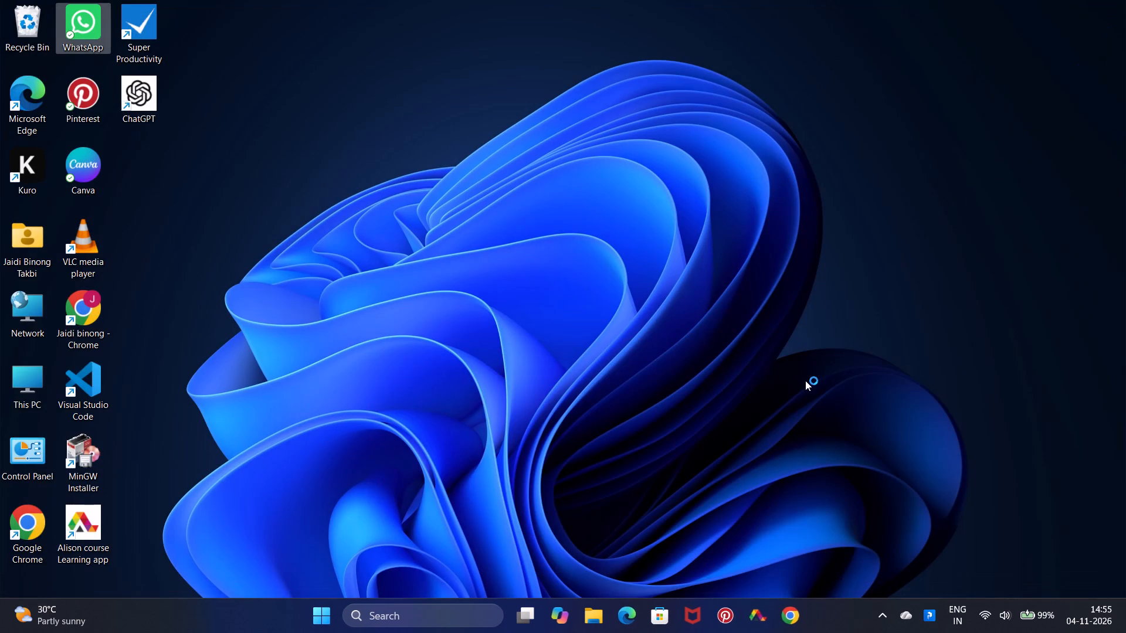
Put the computer to sleep.
{"action": "left_click", "coordinate": [325, 616]}
{"action": "left_click", "coordinate": [676, 563]}
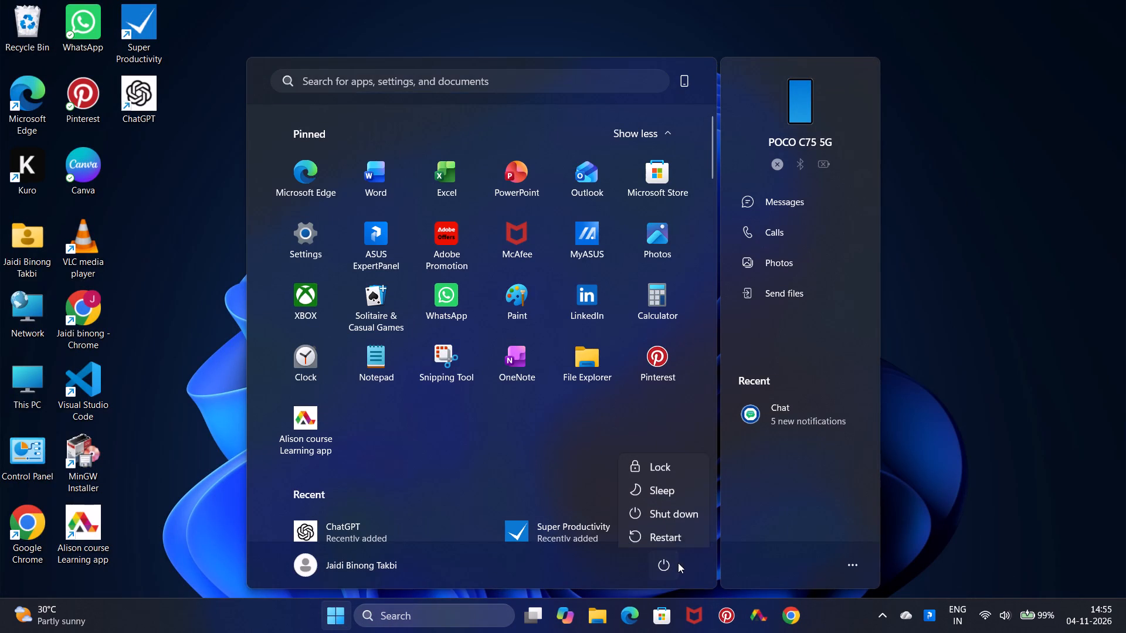
{"action": "left_click", "coordinate": [667, 482]}
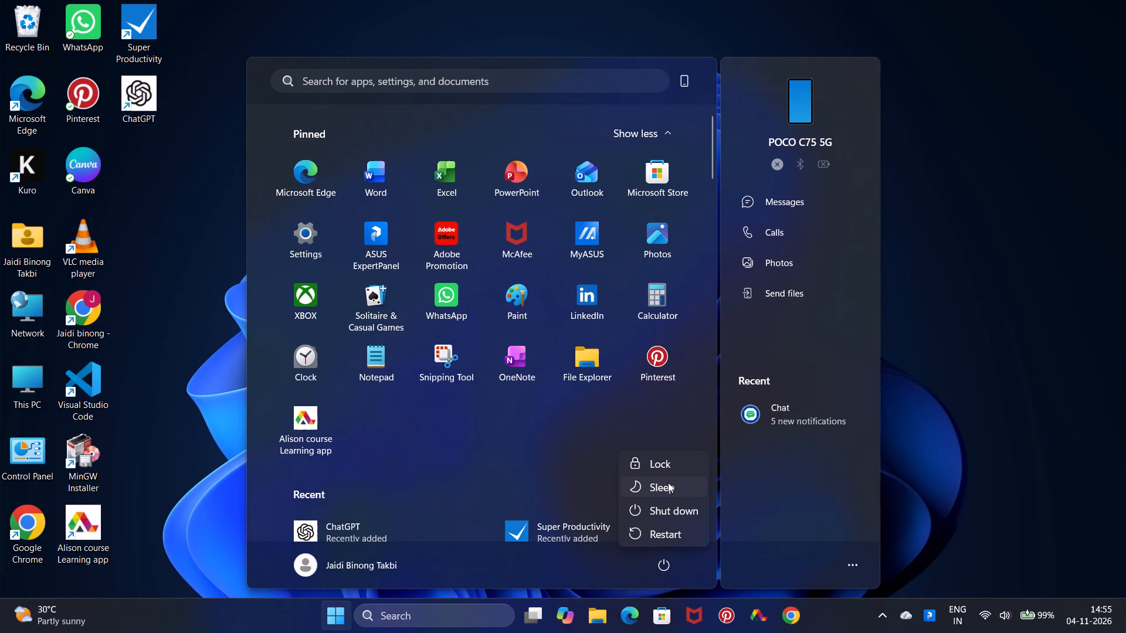